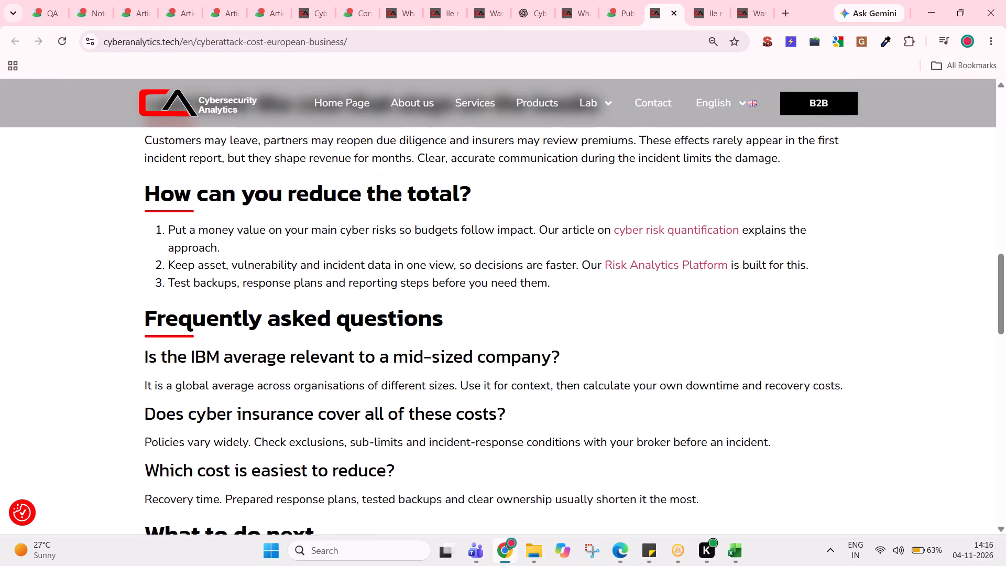
Copy the three published cyberanalytics.tech blog links from the comment on the blog-publishing to-do in Basecamp.
click(361, 0)
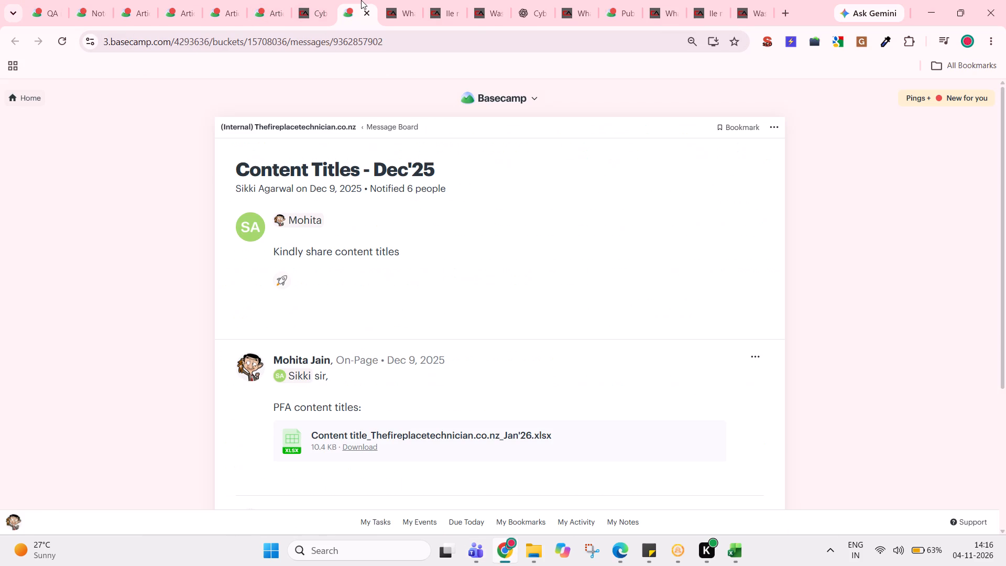
scroll(438, 269, down, 7)
scroll(437, 270, up, 4)
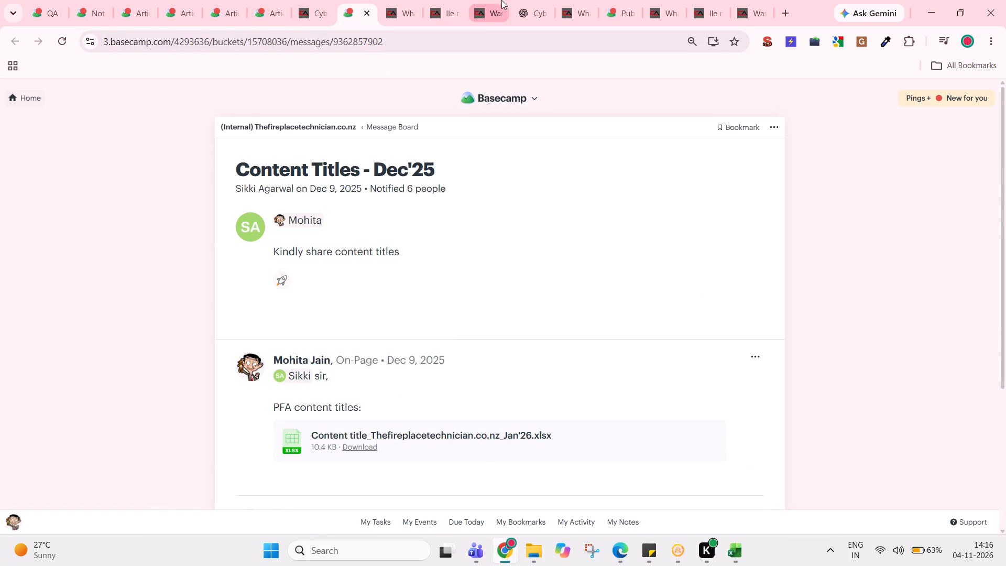
click(611, 0)
key(ctrl+c)
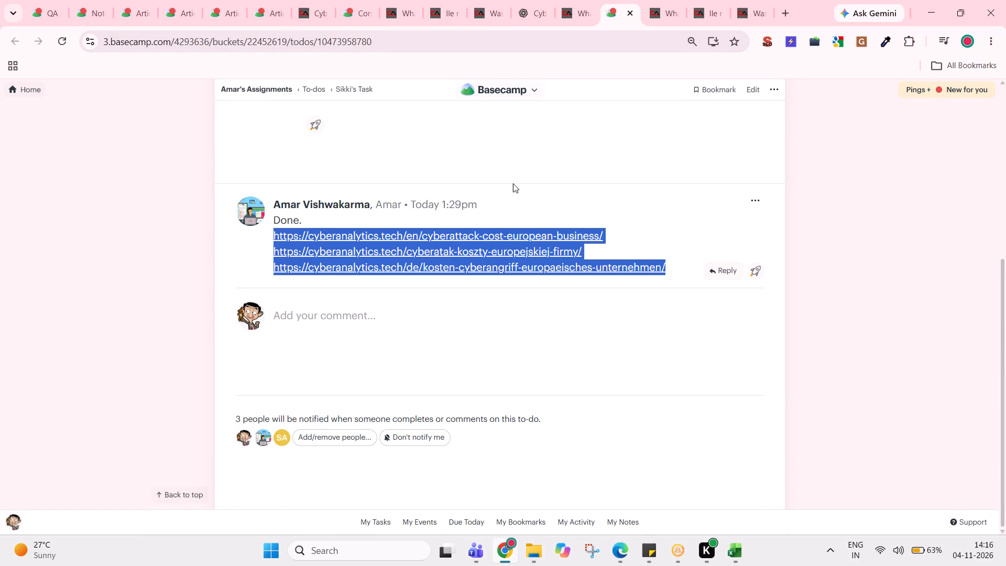
Switch to Microsoft Edge and show the Basecamp home page with the project overview.
click(360, 0)
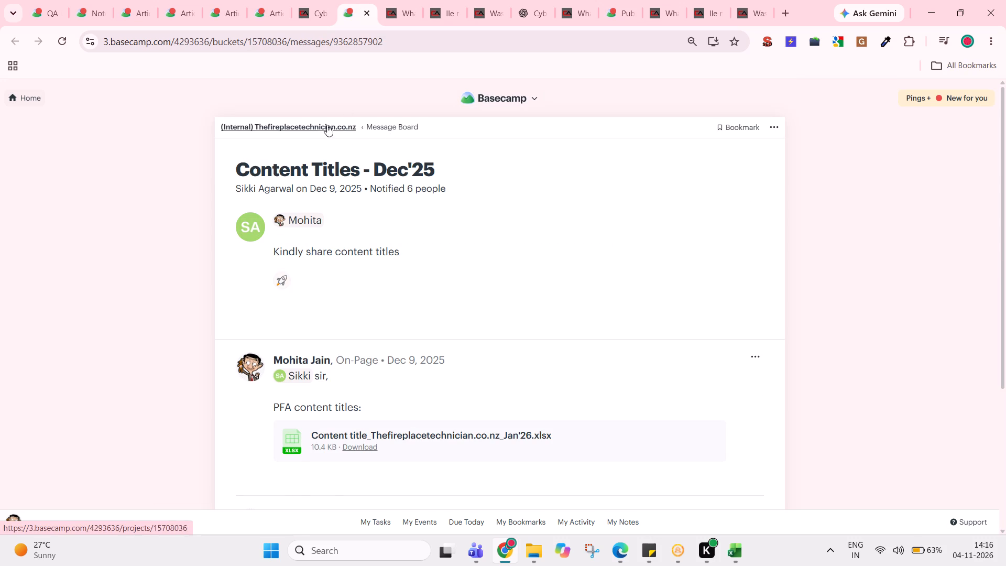
click(617, 553)
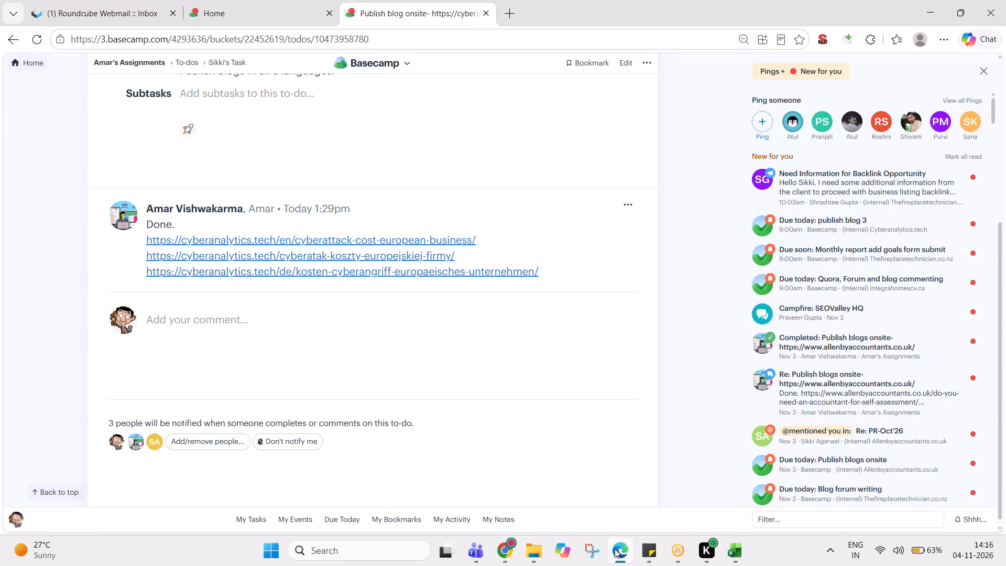
click(246, 0)
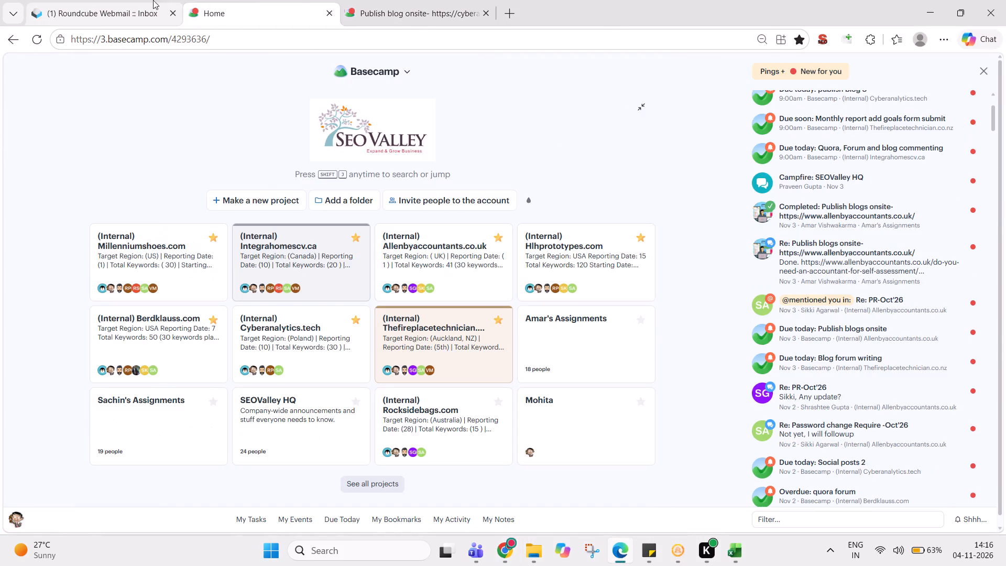
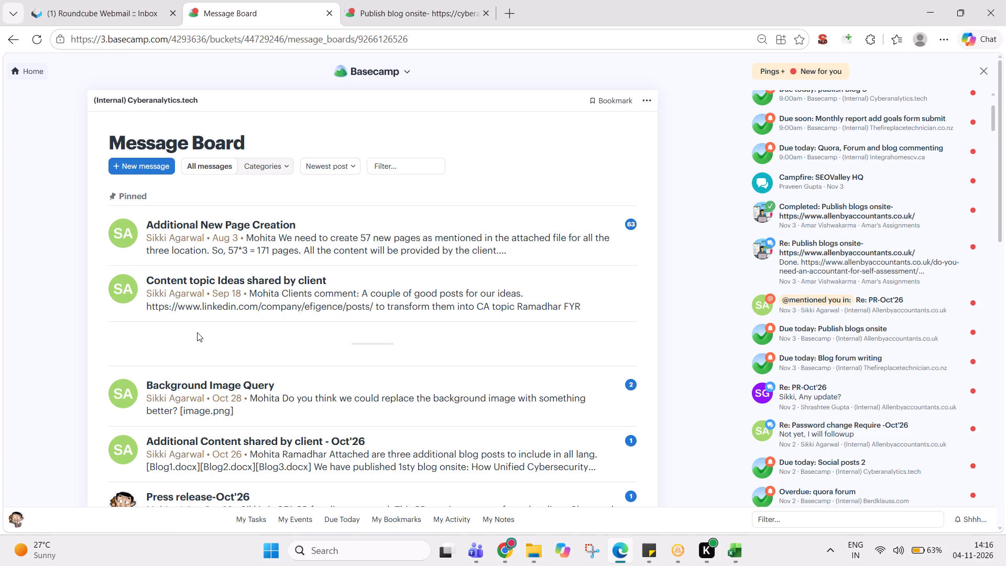
Find and open the Articles and Blogs-Oct'26 message on the (Internal) Cyberanalytics.tech message board.
scroll(190, 361, down, 1)
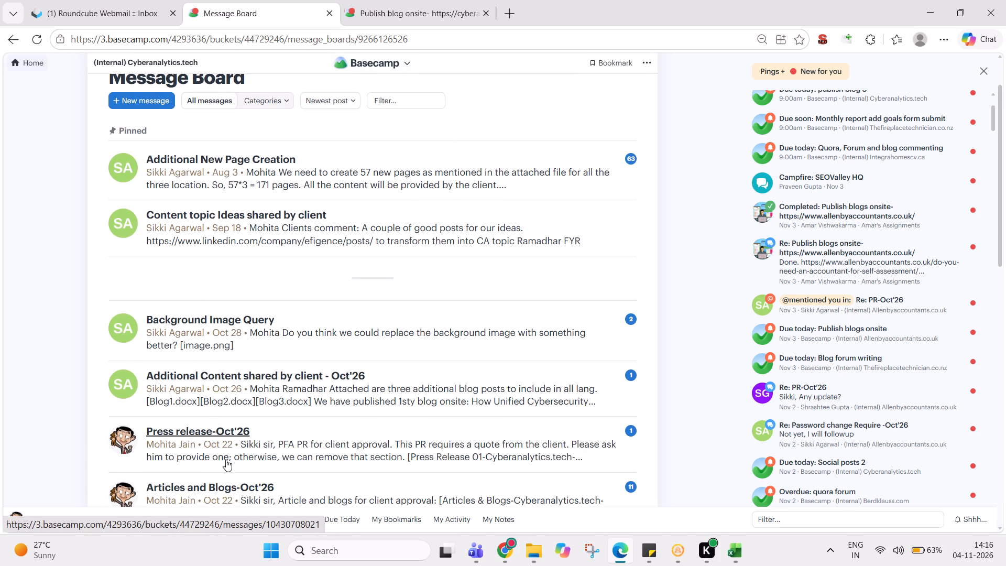
scroll(226, 460, down, 1)
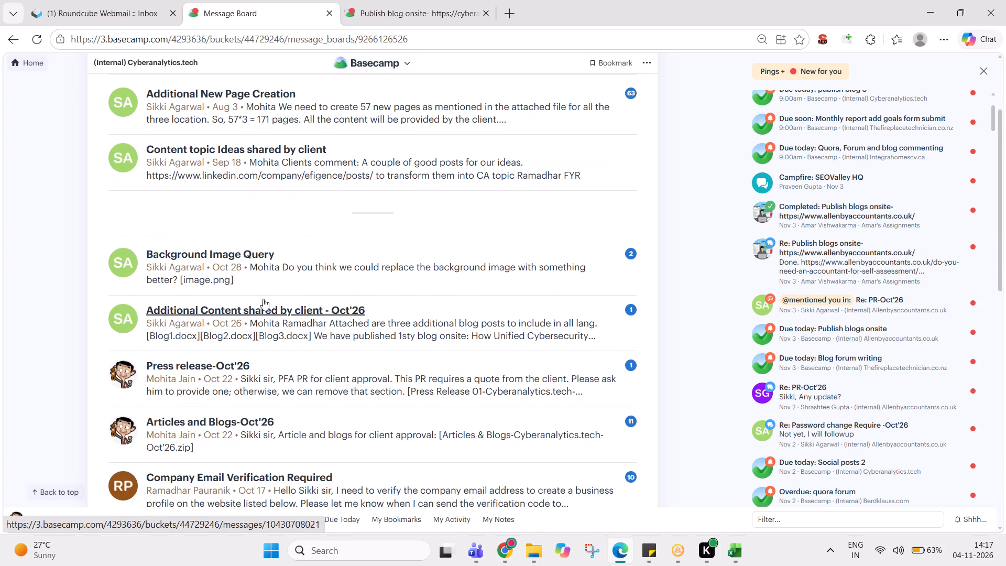
scroll(256, 275, up, 2)
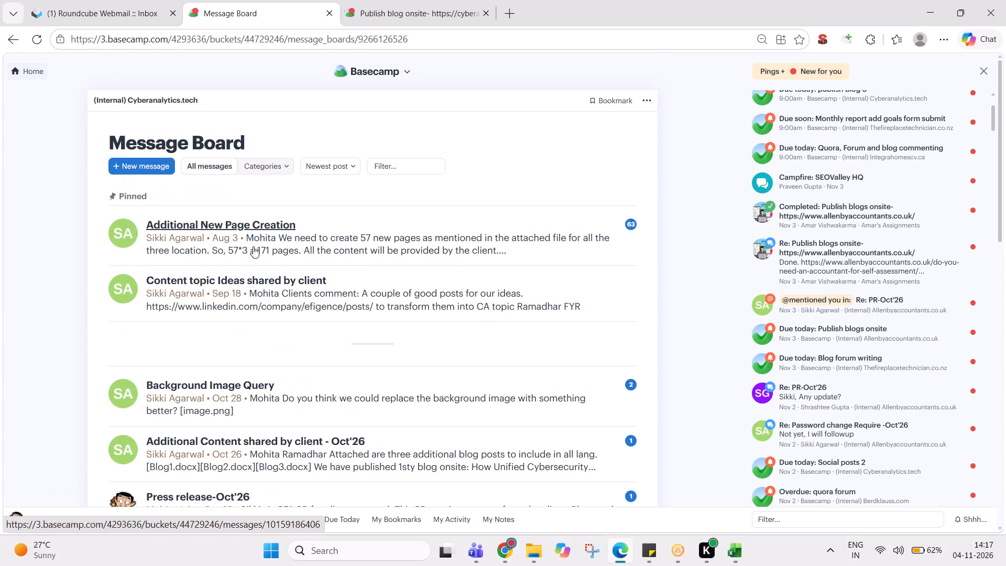
scroll(246, 410, down, 3)
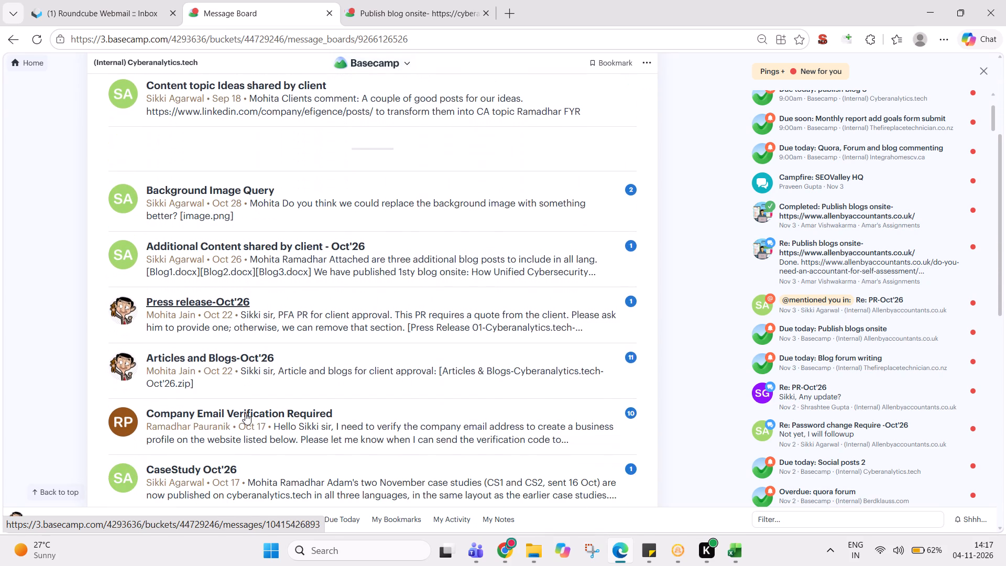
scroll(261, 452, down, 2)
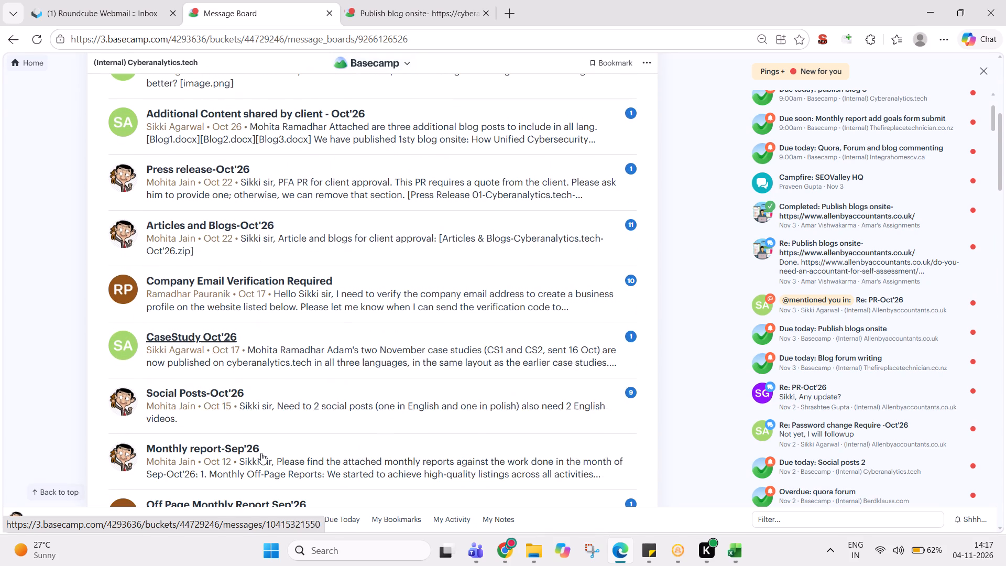
scroll(256, 451, down, 2)
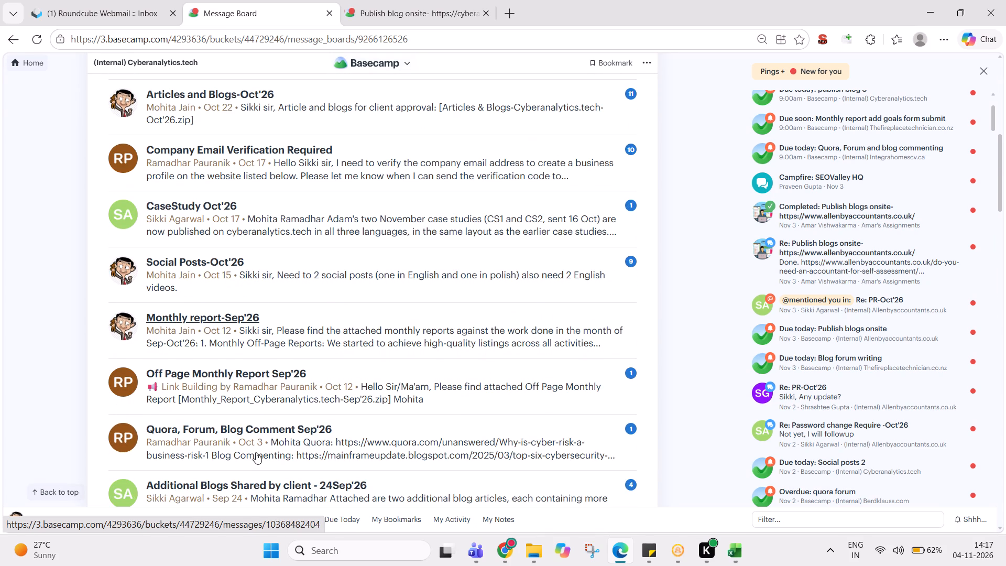
scroll(256, 452, up, 2)
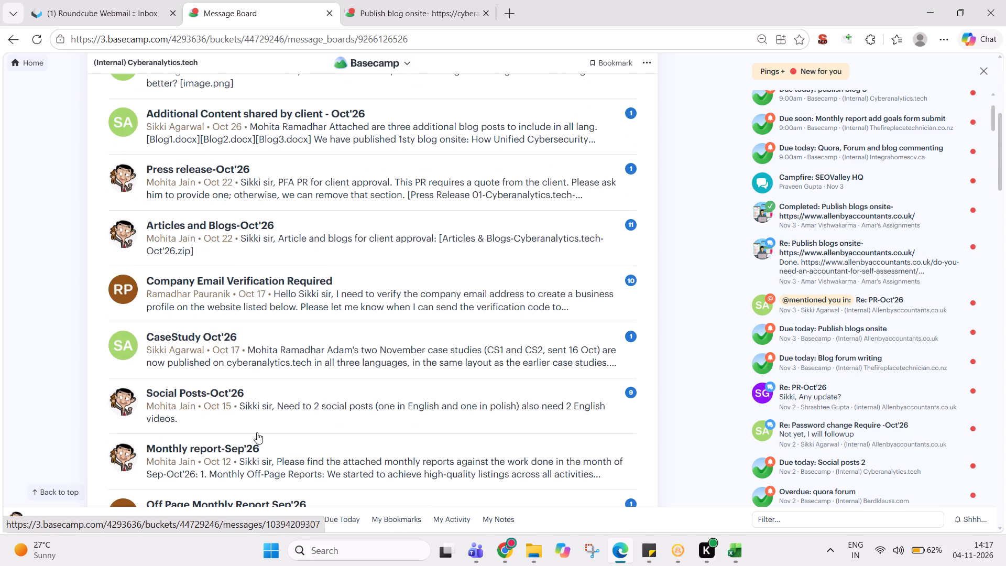
scroll(265, 289, up, 2)
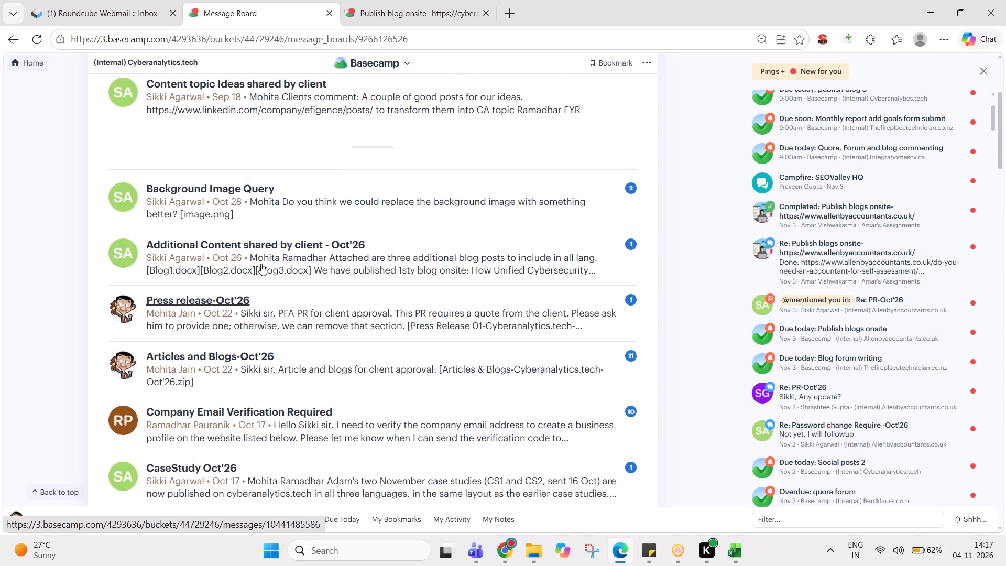
click(237, 377)
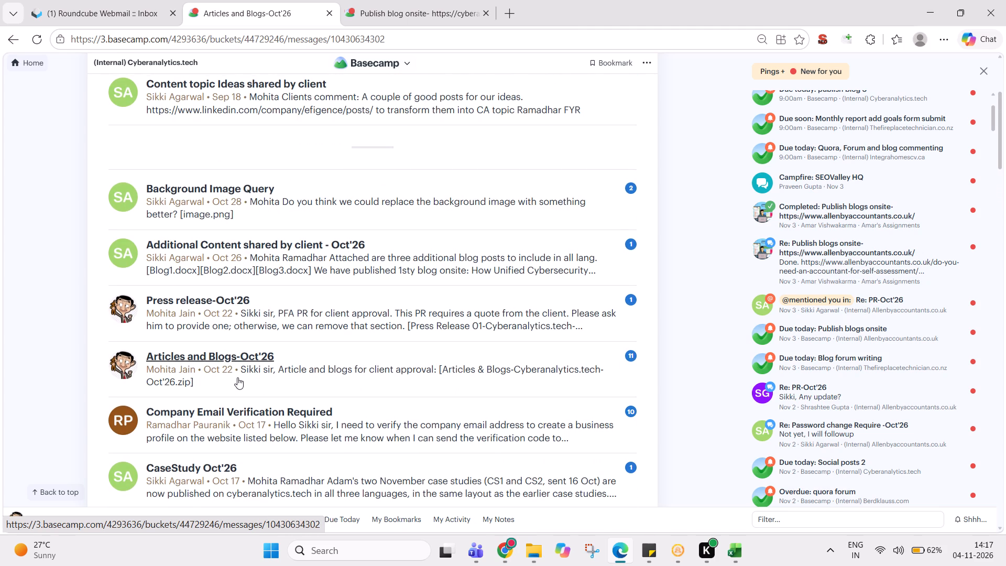
Start a new comment at the end of the thread, mentioning Sikki followed by "sir." and, on the next line, Ramadhar.
scroll(237, 377, down, 16)
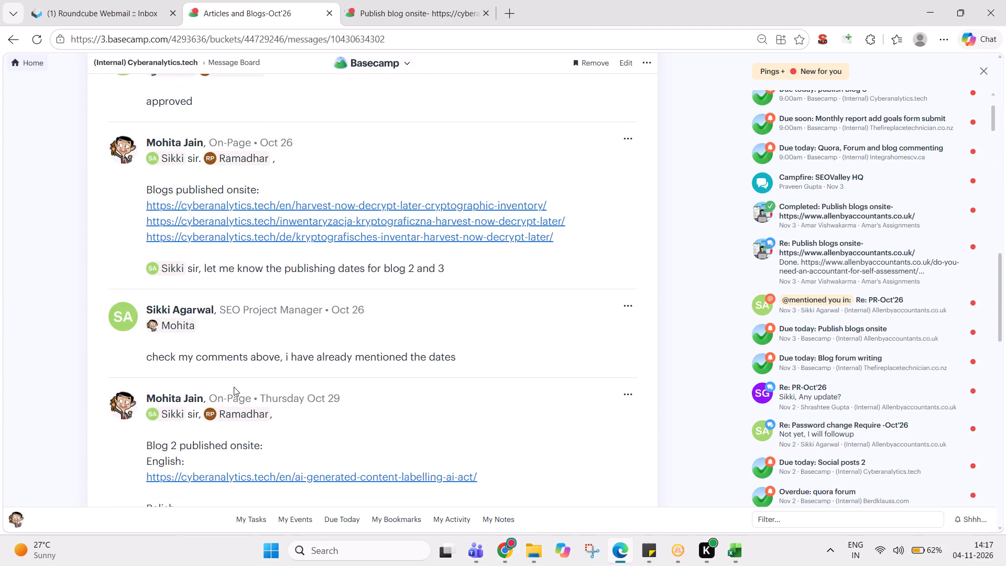
scroll(233, 388, down, 6)
scroll(233, 389, up, 3)
scroll(233, 389, down, 7)
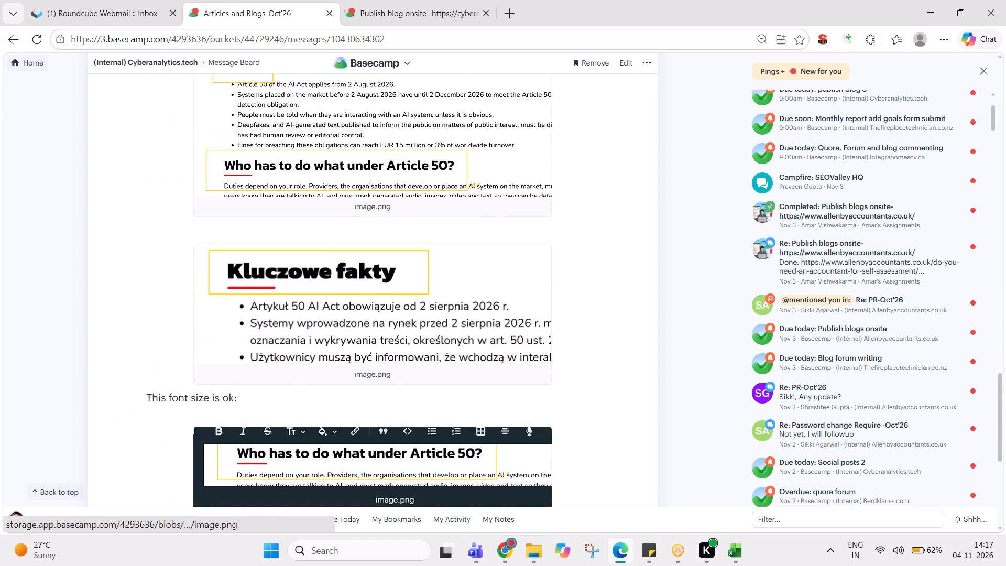
scroll(233, 391, up, 5)
scroll(232, 391, down, 14)
click(215, 324)
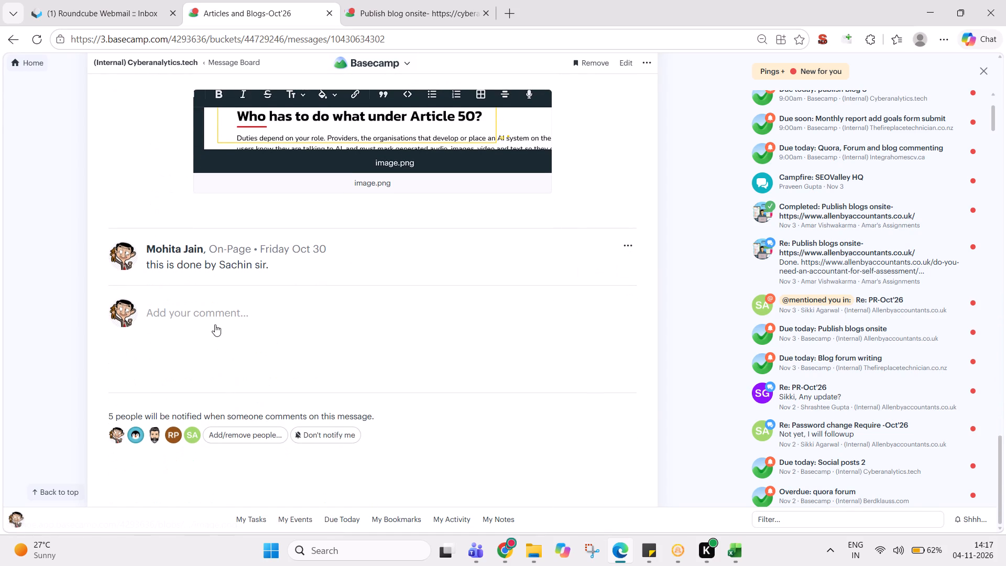
text(@si)
key(Return)
text(sir.)
key(Return)
text(@r)
key(Return)
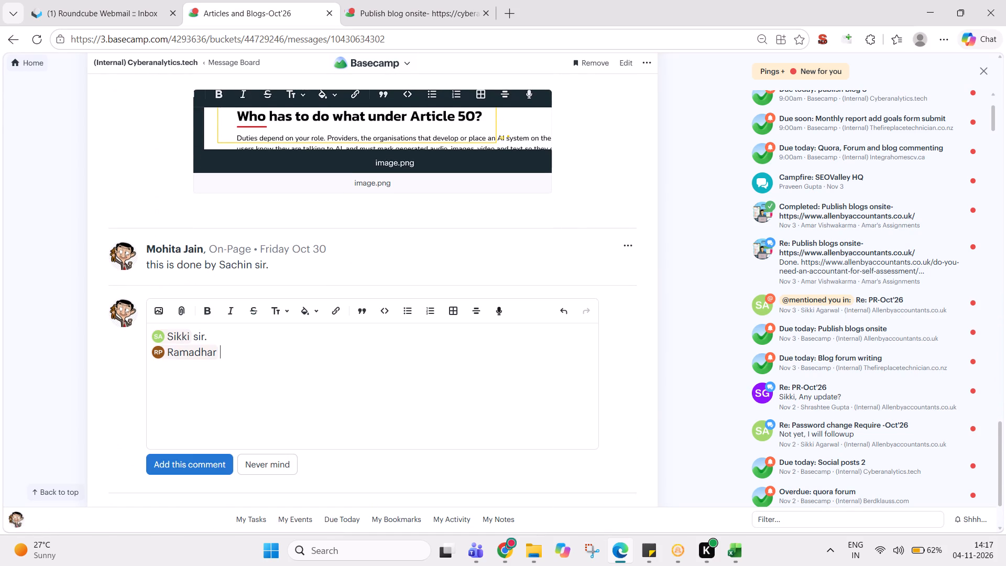
key(comma)
Add the line "Blog published onsite:" after a blank line in the comment, followed by the three copied cyberanalytics.tech blog links.
key(Return)
key(Return)
text(Blog published onsite:)
key(Return)
key(ctrl+v)
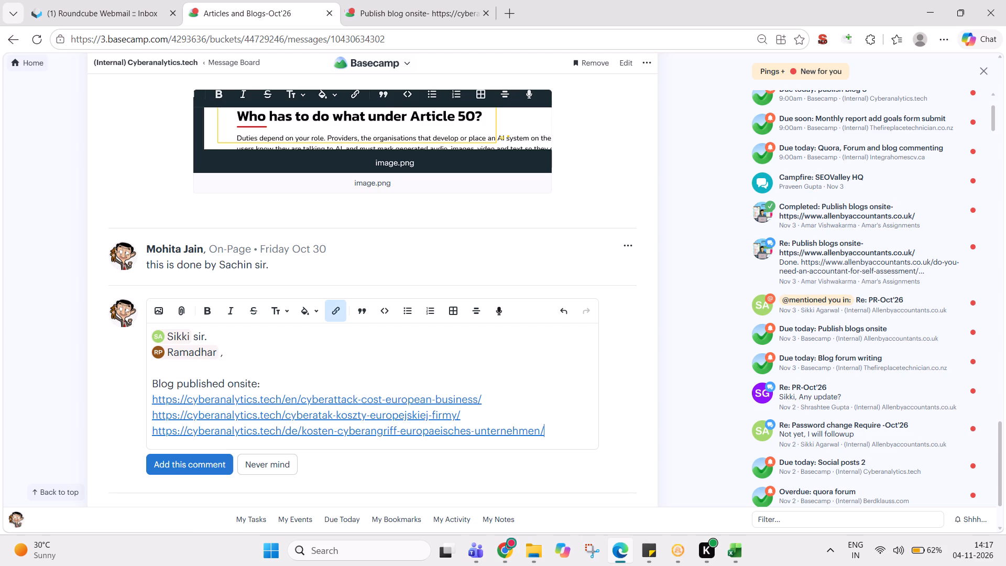
Review the client's font size remark in the thread and check the headings on the published English cyberattack-cost blog page in Google Chrome.
scroll(342, 316, up, 10)
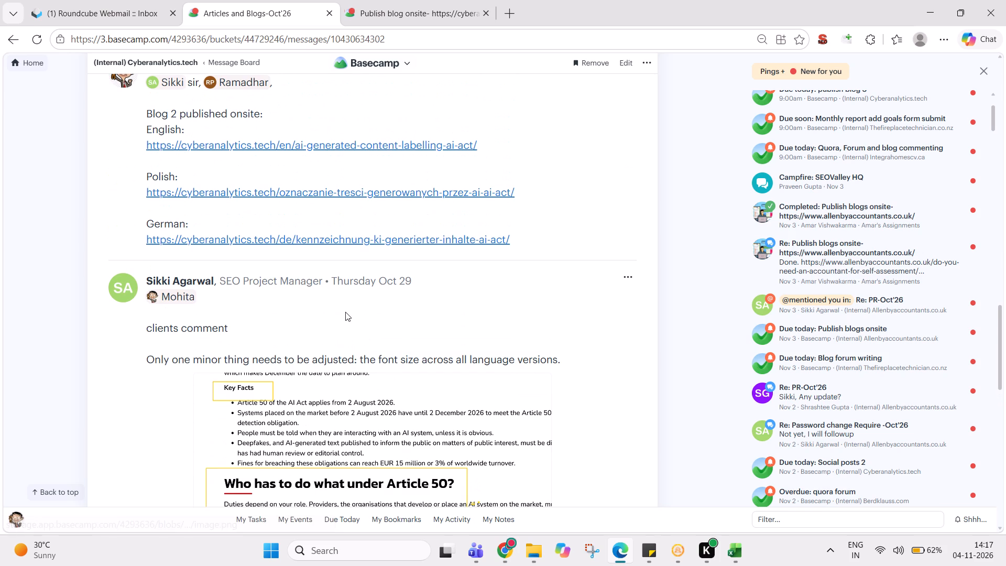
scroll(346, 312, down, 3)
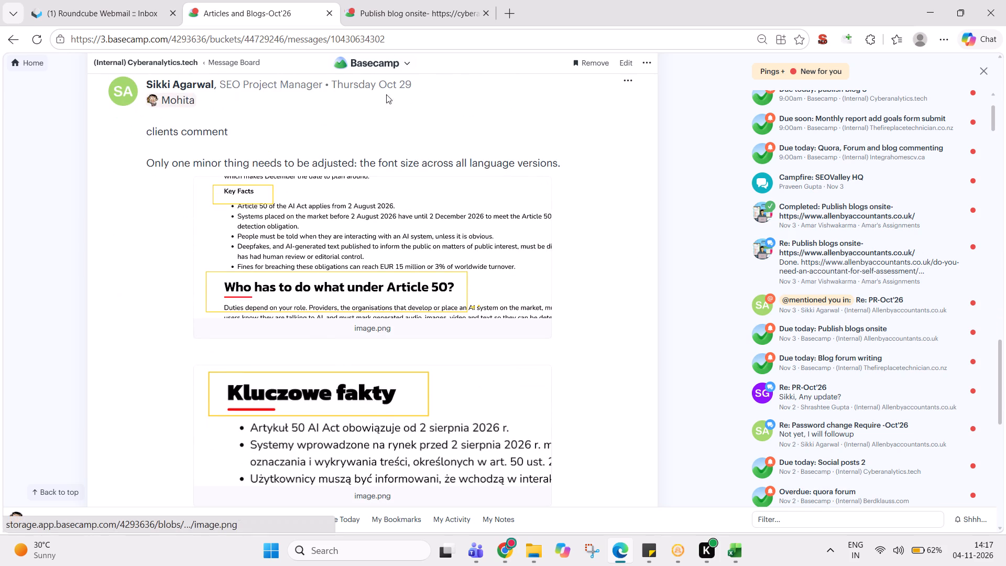
click(512, 553)
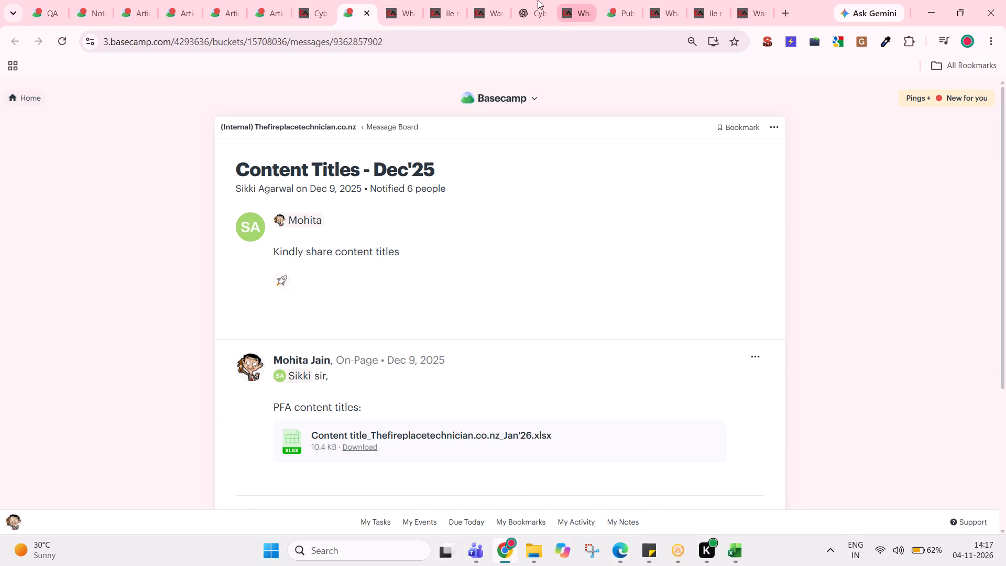
click(666, 0)
scroll(485, 358, down, 3)
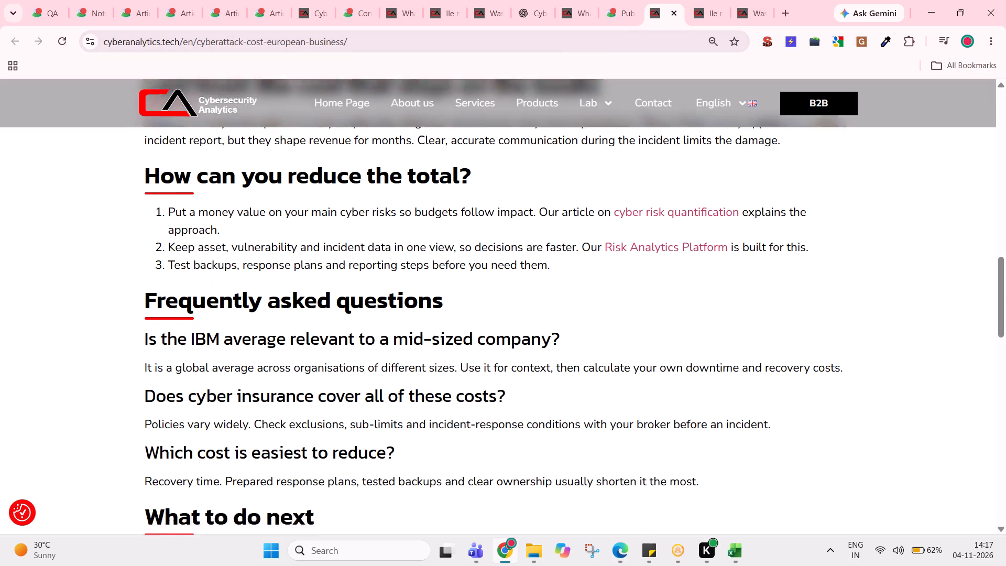
scroll(485, 358, down, 3)
scroll(485, 358, up, 11)
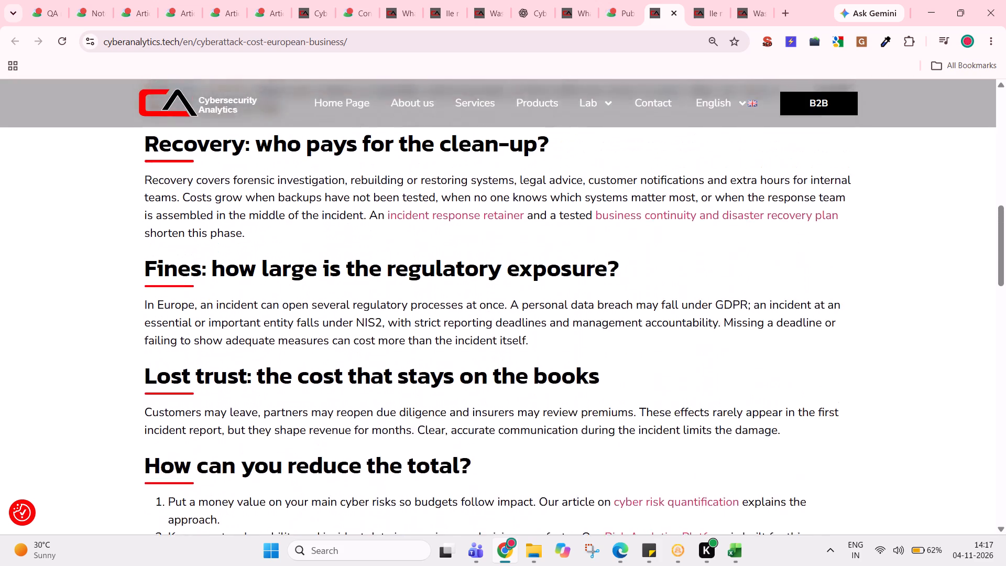
scroll(467, 363, up, 6)
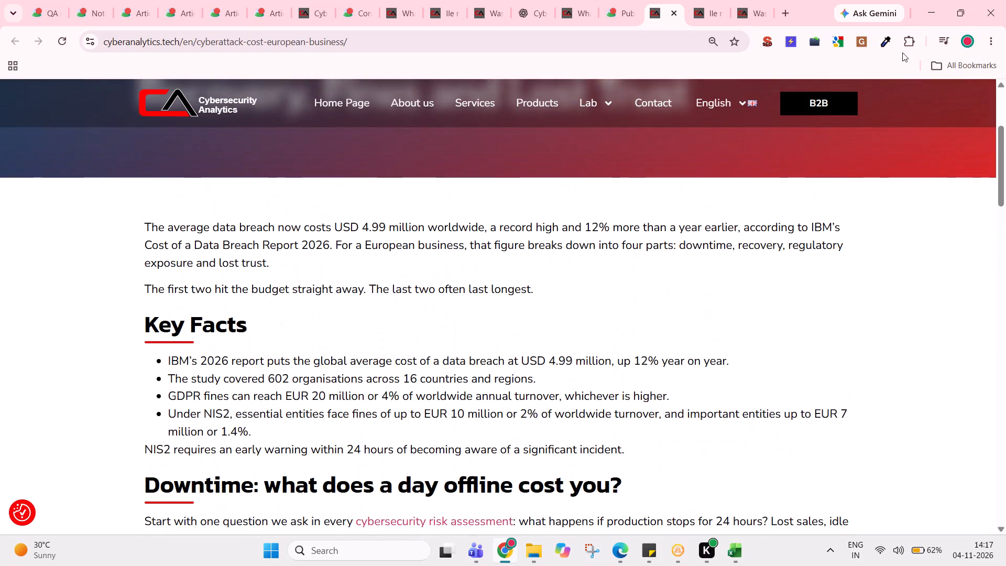
Examine the headings and text formatting of the Polish version of the published cyberattack-cost blog.
click(704, 0)
scroll(507, 350, up, 5)
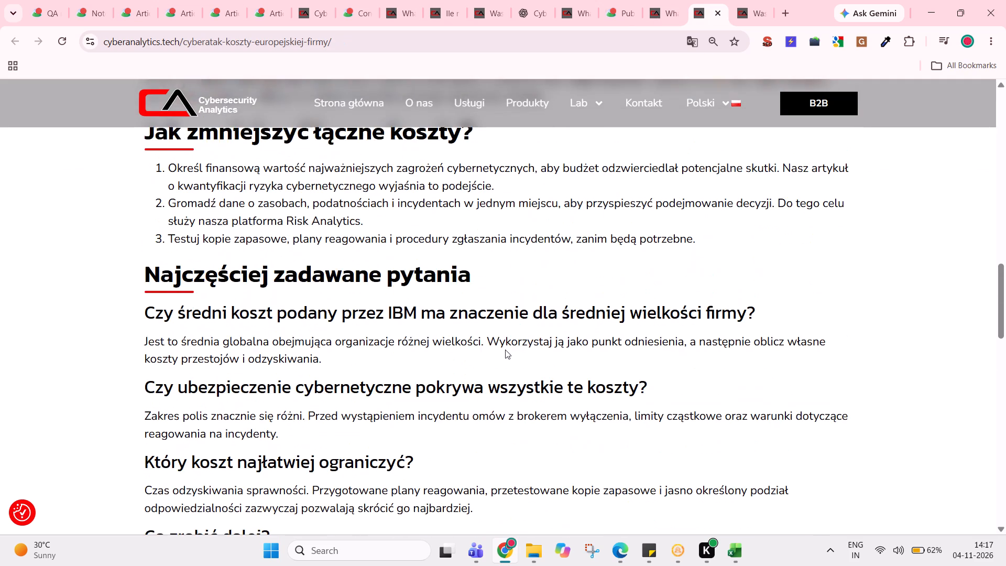
scroll(505, 350, up, 7)
scroll(505, 350, down, 4)
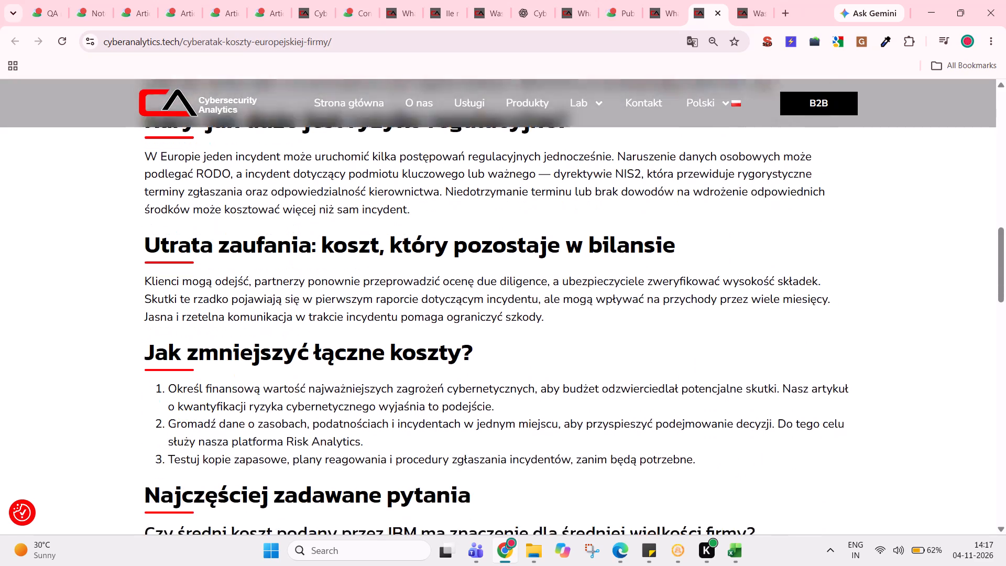
scroll(505, 350, down, 7)
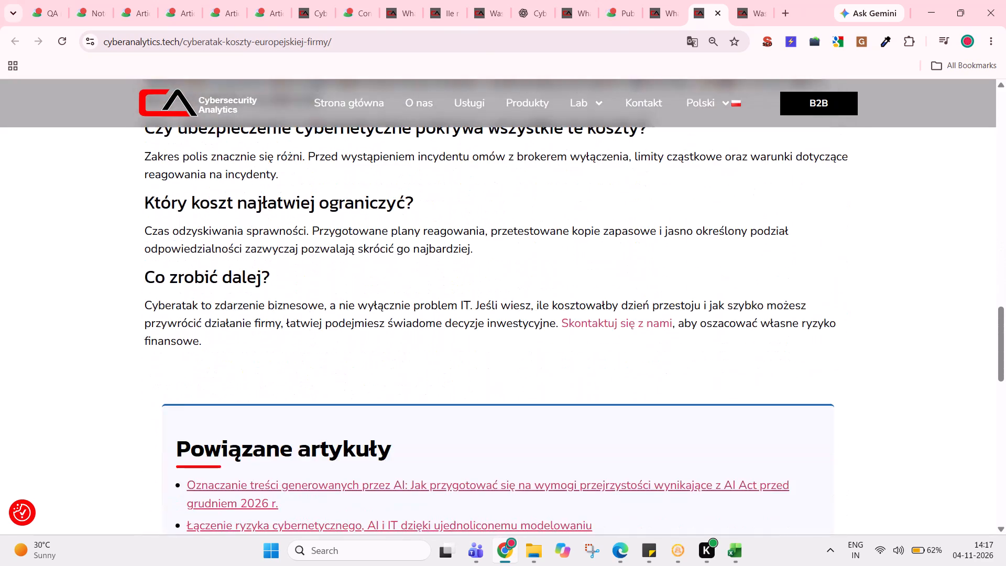
scroll(505, 350, up, 19)
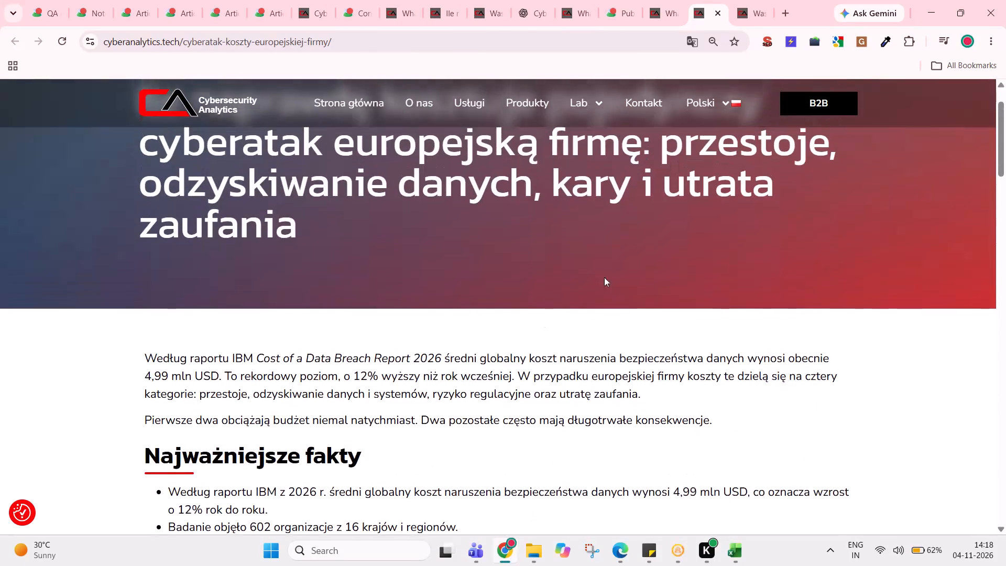
Examine the headings and text formatting of the German version of the published cyberattack-cost blog.
click(764, 0)
scroll(573, 290, up, 5)
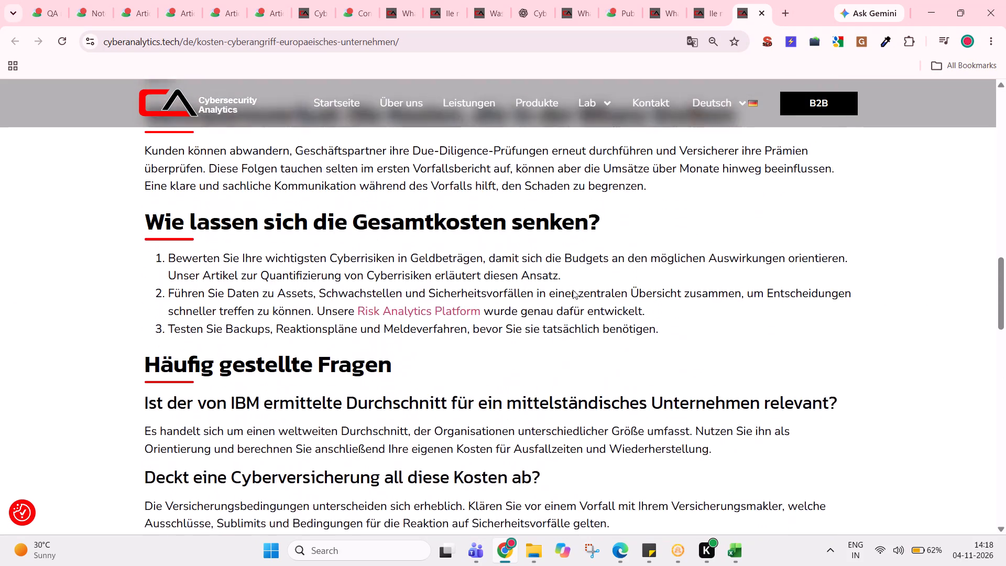
scroll(573, 290, up, 17)
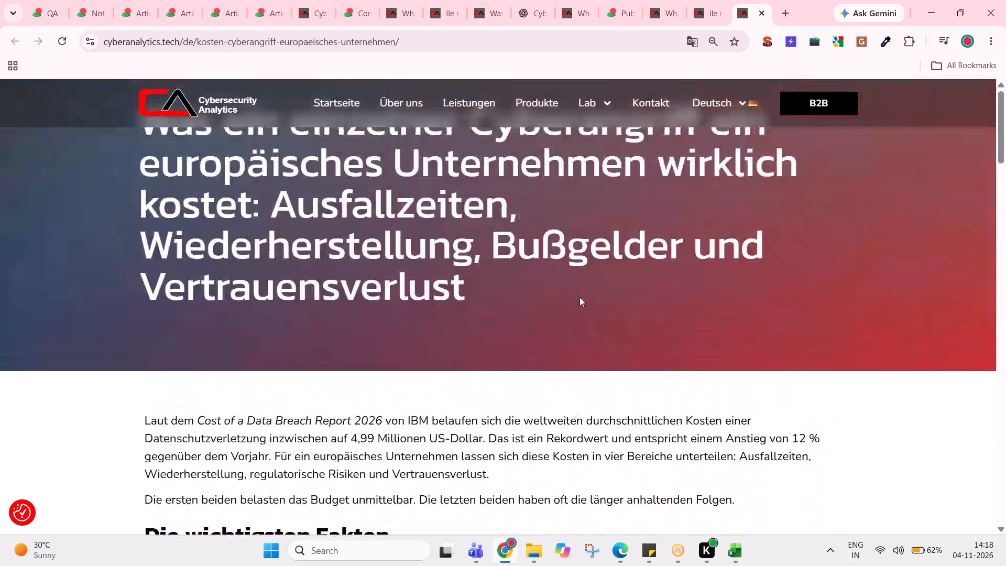
Close the English, Polish and German pages of the published cyberattack-cost blog that follow the publishing to-do.
click(663, 0)
double_click(677, 14)
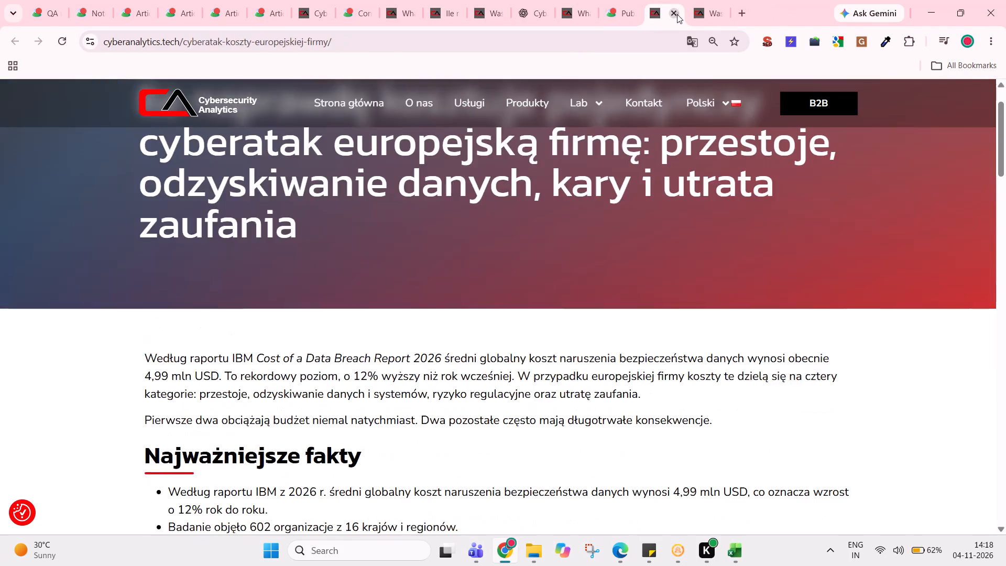
click(677, 14)
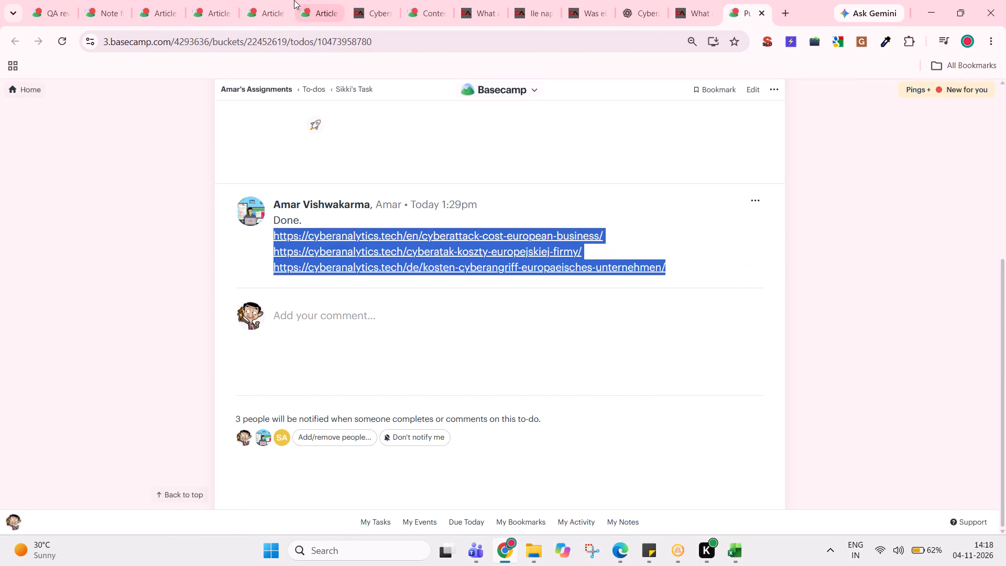
Return to the Basecamp home page from the Thefireplacetechnician.co.nz message and look over the new notifications.
click(50, 0)
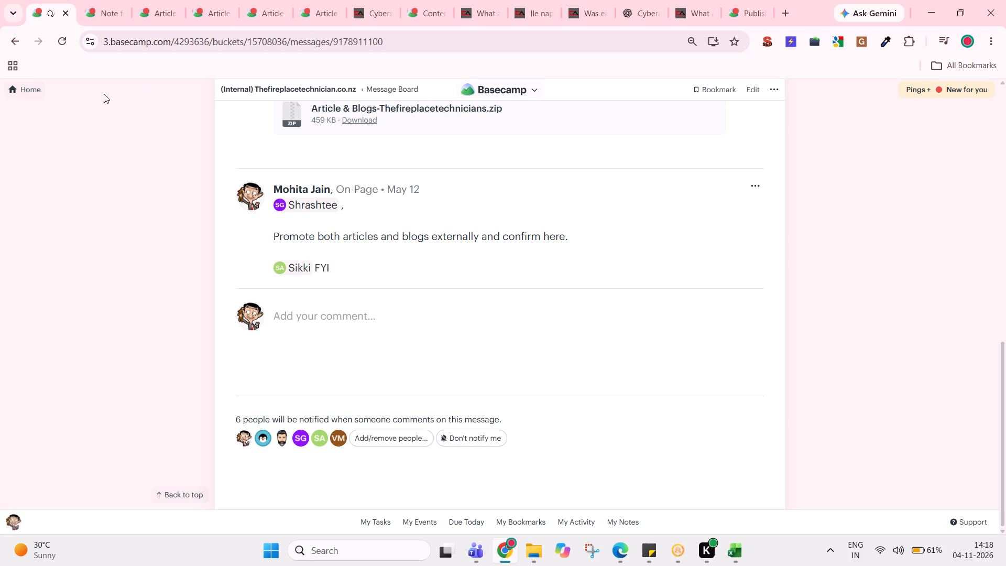
click(29, 89)
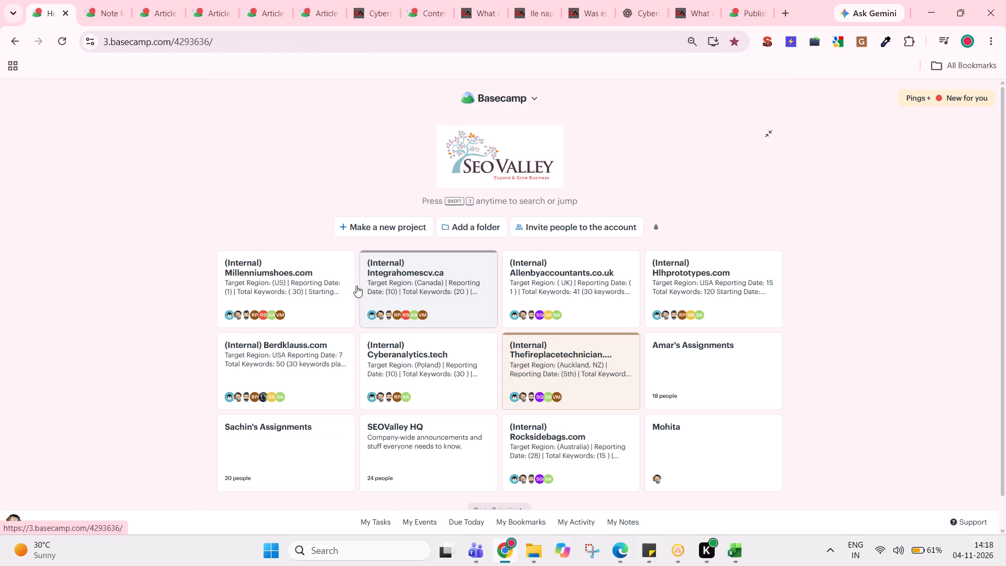
click(932, 96)
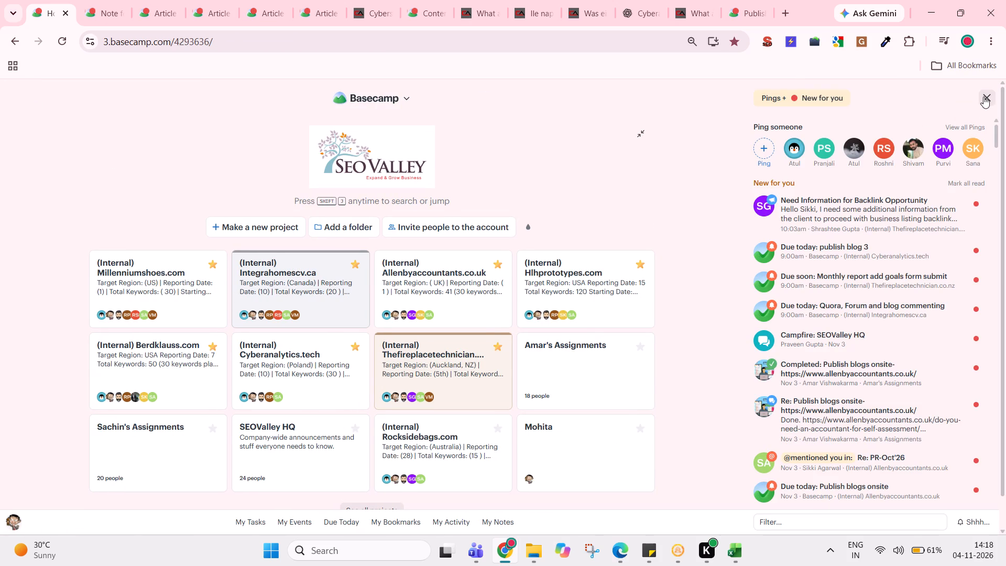
click(983, 96)
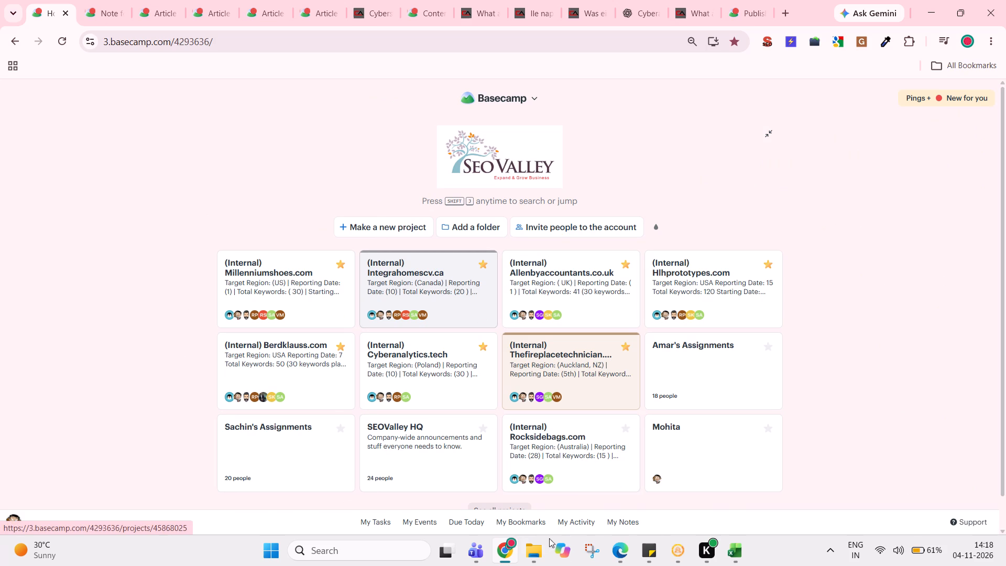
Switch to the Oct'26 window in File Explorer and go up to the Campaigns folder.
click(531, 559)
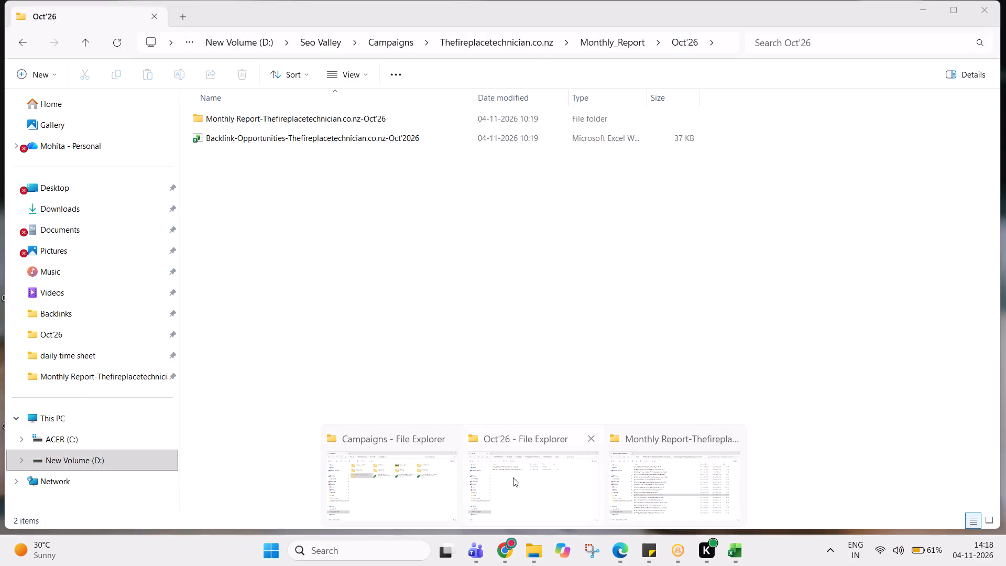
click(513, 477)
click(399, 43)
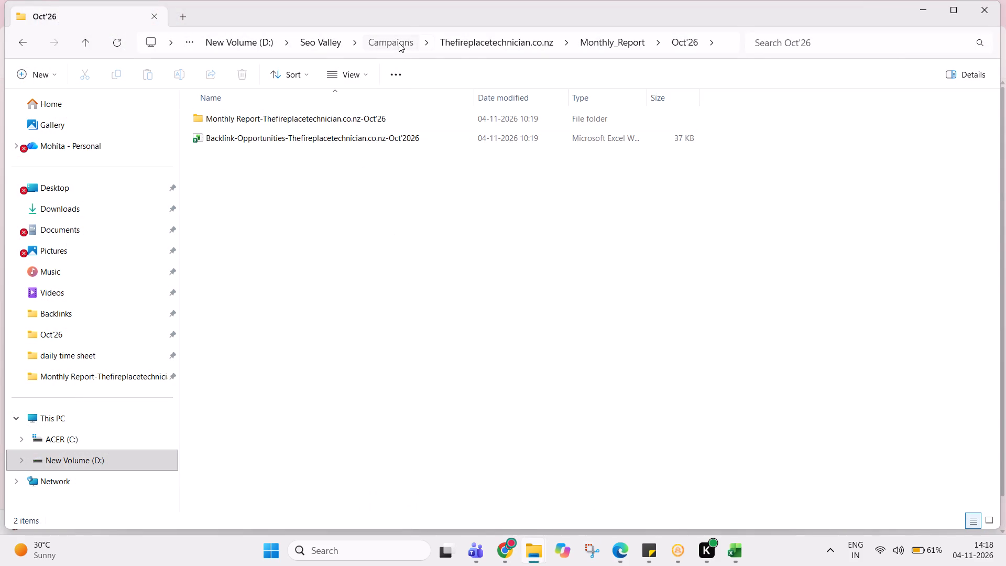
Switch to Microsoft Teams and show the Outreach Onpage chat.
click(479, 560)
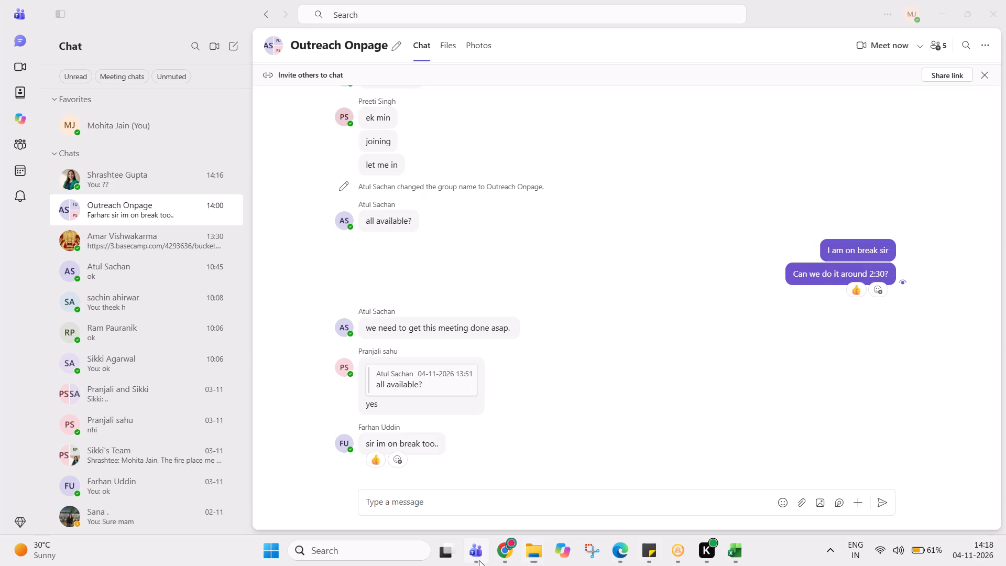
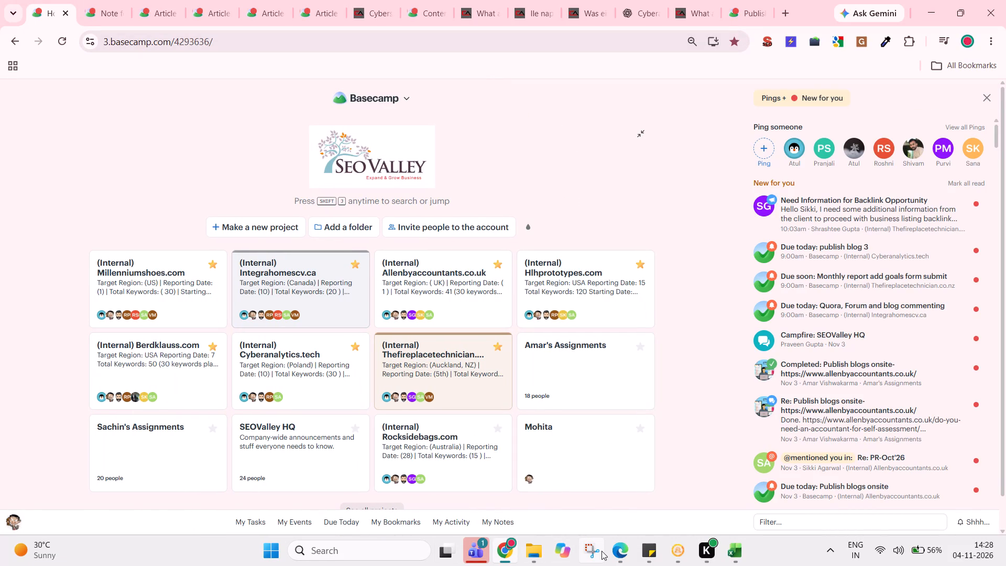
Switch to Microsoft Edge and mark the Cyberanalytics.tech to-do "publish blog 3" as complete in My Tasks.
click(618, 551)
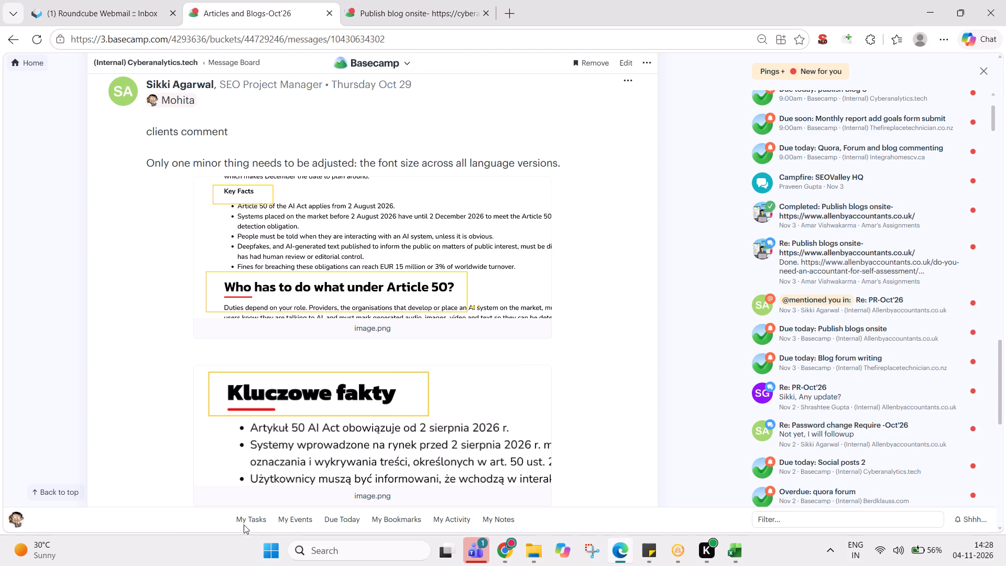
click(246, 521)
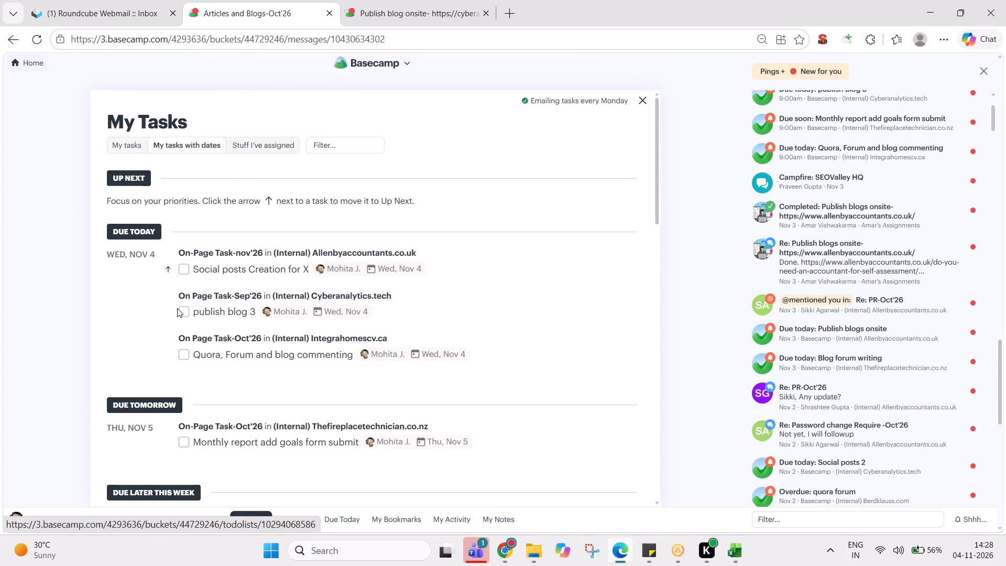
click(183, 314)
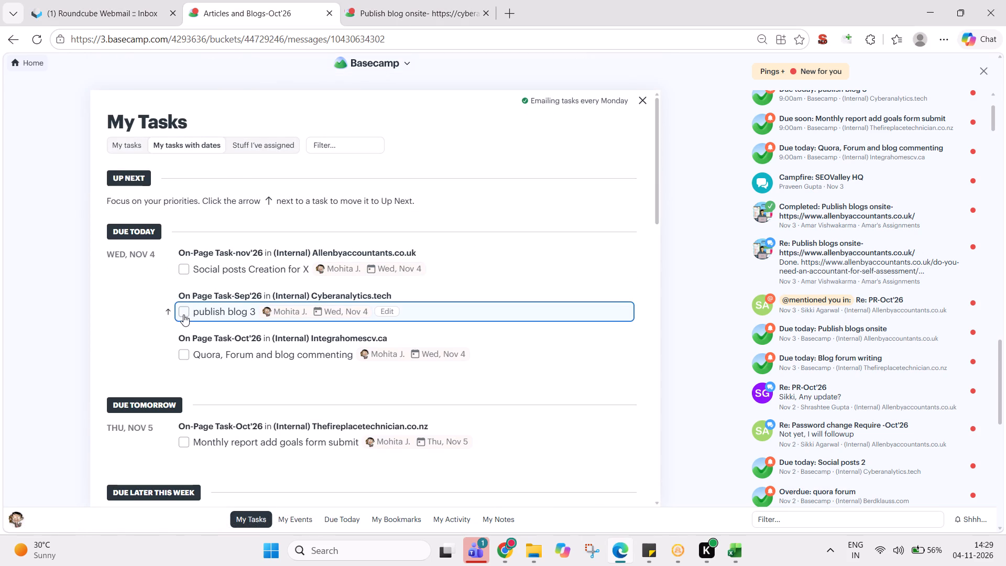
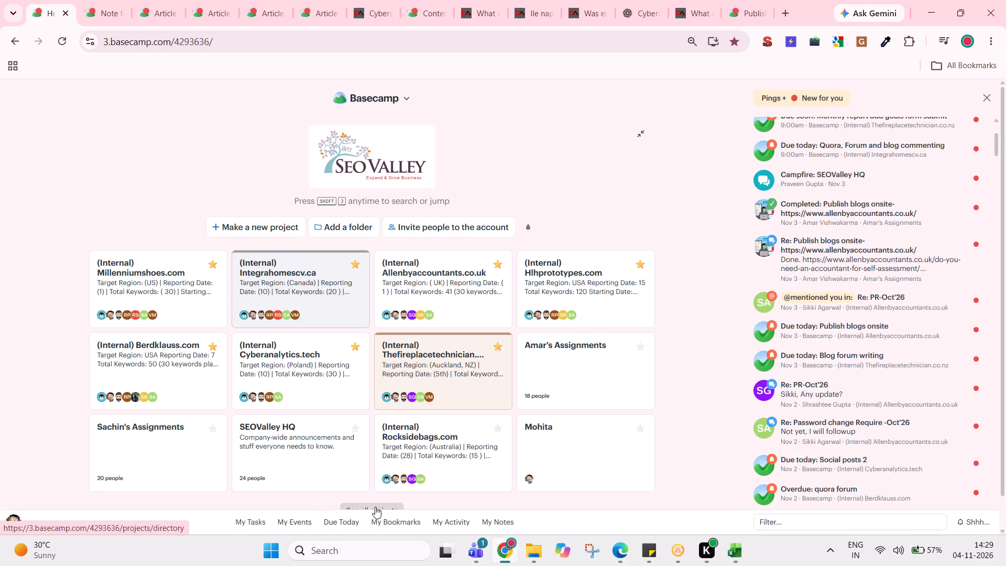
Switch to Microsoft Edge to view the dated My Tasks list.
click(614, 550)
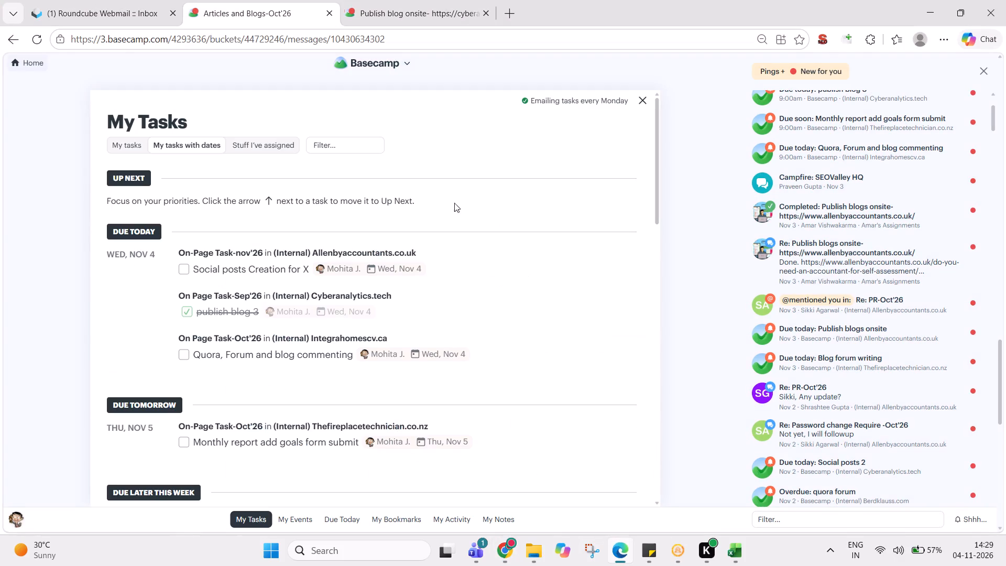
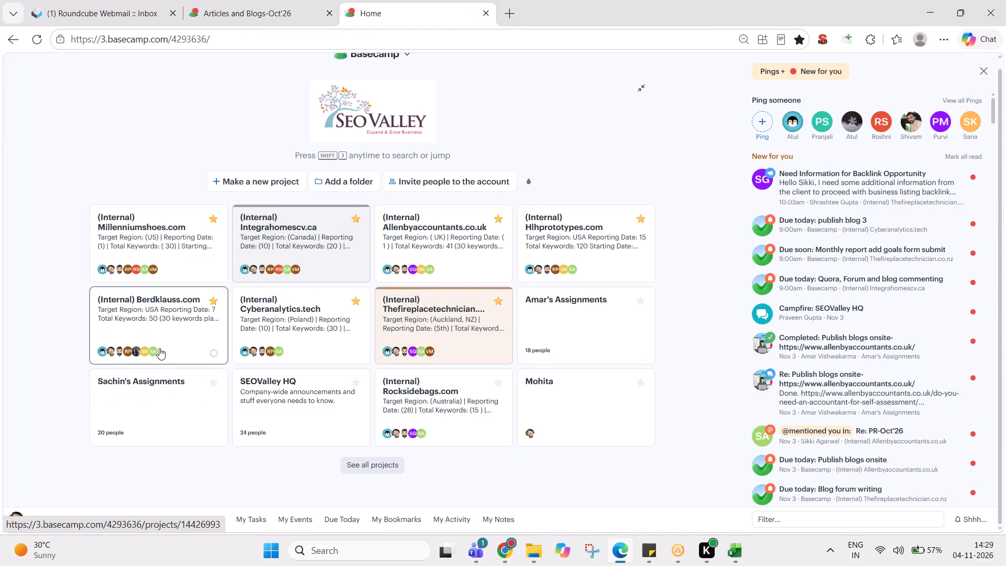
Open the message board of the (Internal) Allenbyaccountants.co.uk project.
scroll(159, 348, down, 1)
click(443, 240)
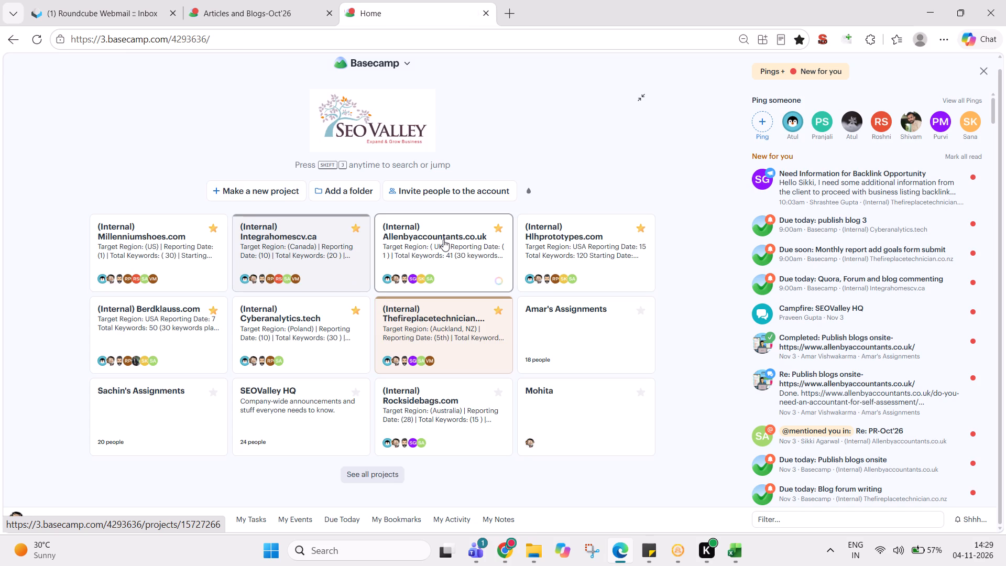
click(210, 313)
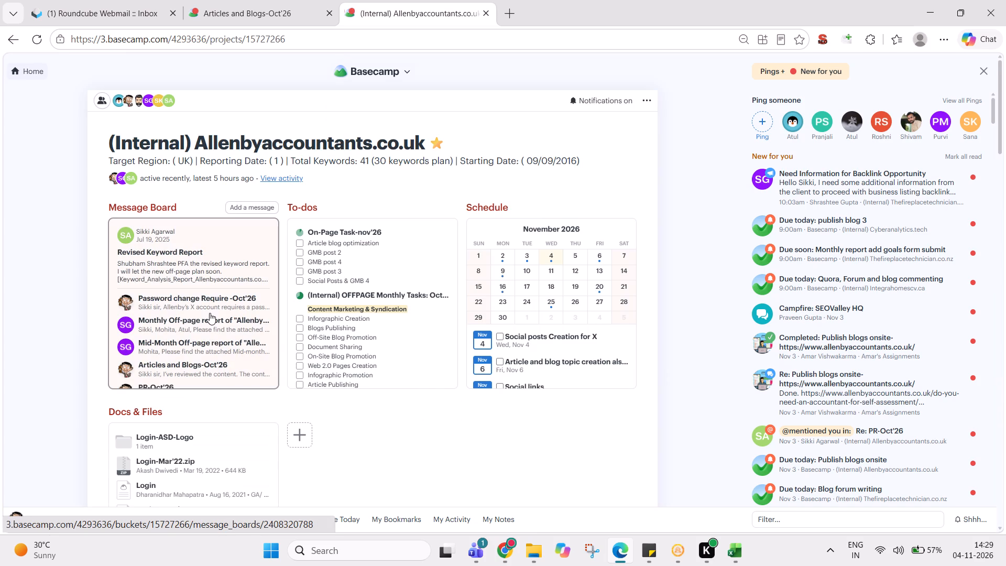
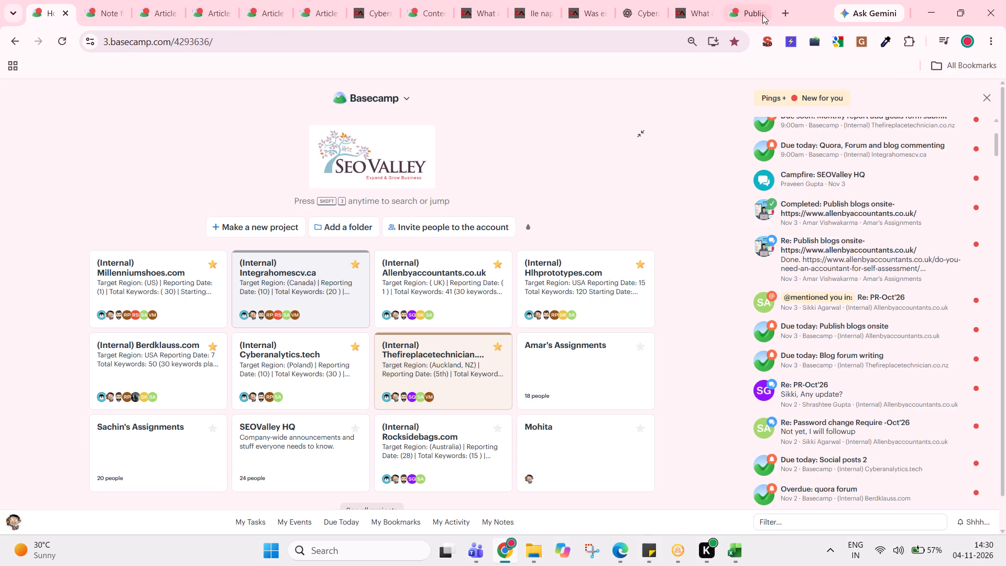
Close the cyberanalytics.tech pages, the ChatGPT slug chat and the related Basecamp content and publishing tabs, keeping Home, the campaign note and Article and Blog tabs.
click(484, 0)
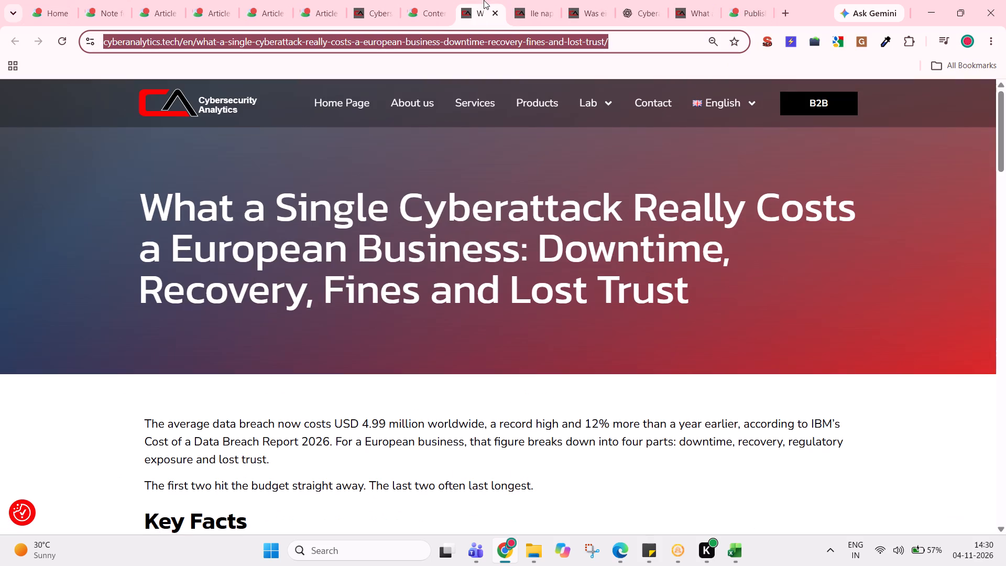
click(496, 10)
double_click(496, 10)
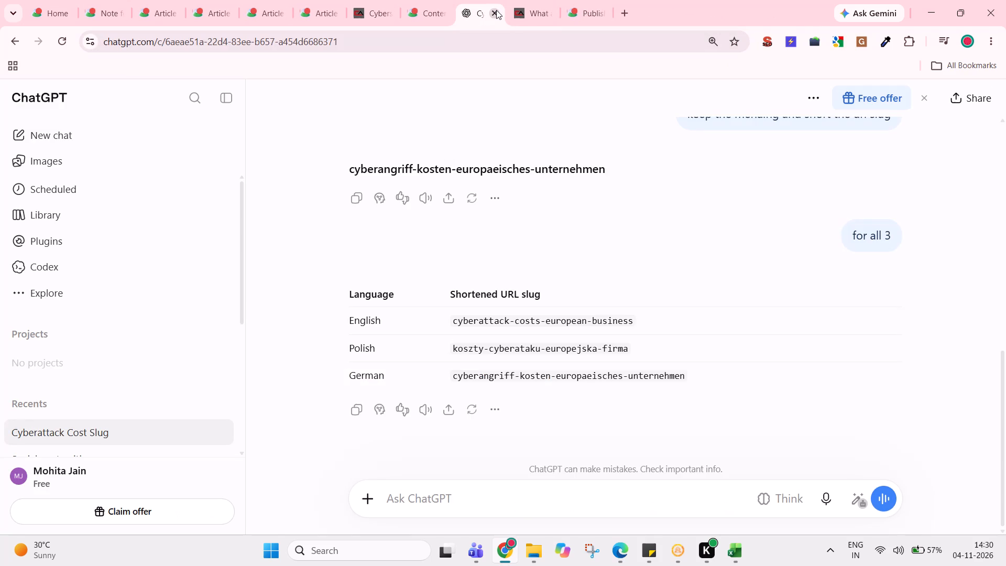
click(496, 10)
click(496, 10)
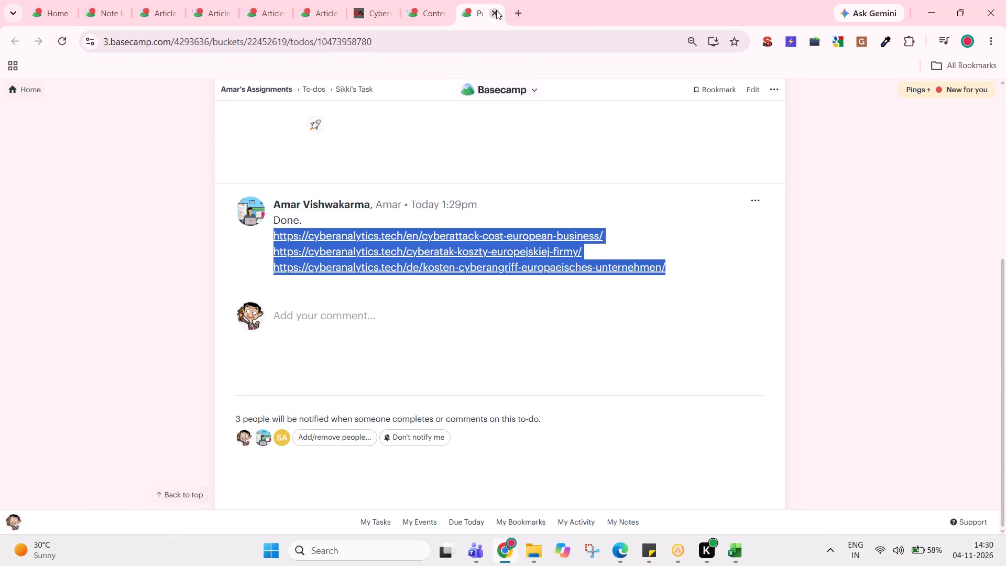
click(496, 10)
click(496, 10)
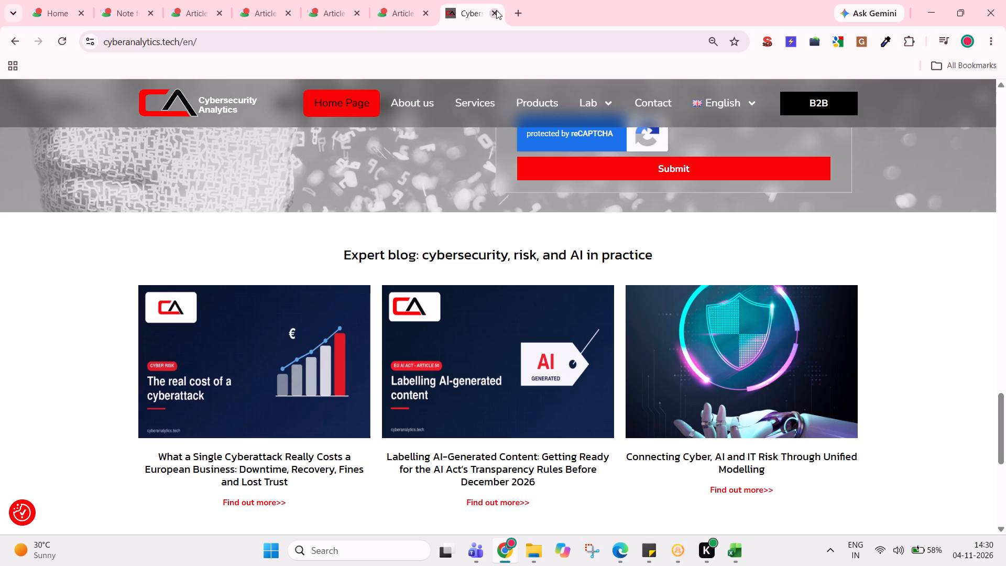
click(496, 10)
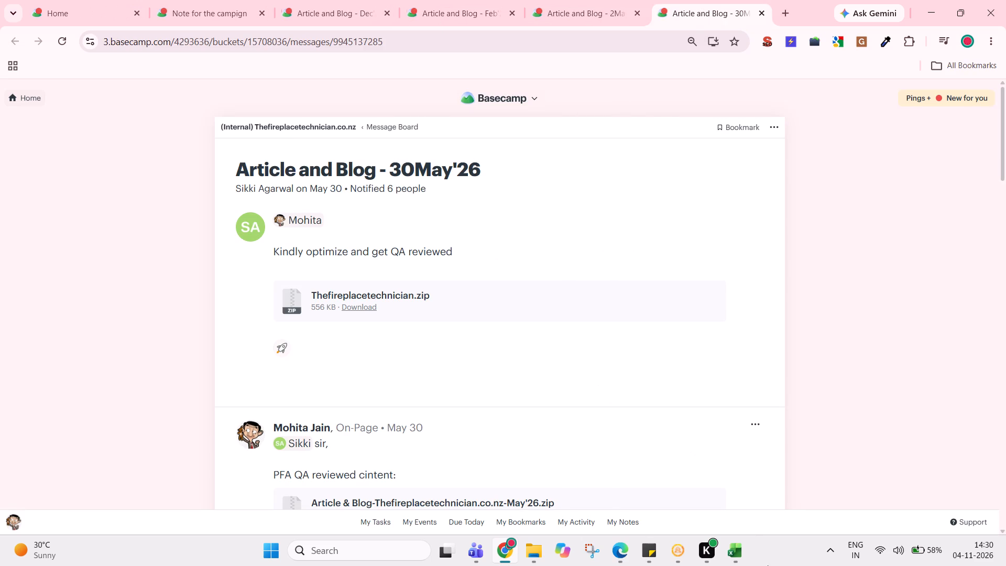
Switch to the Daily Timesheet workbook in Excel.
click(743, 560)
click(735, 561)
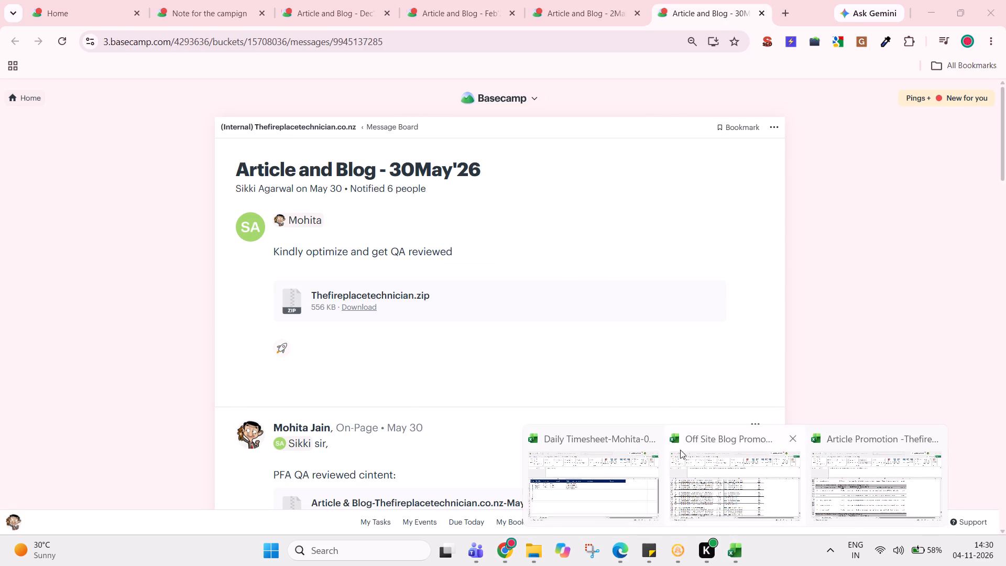
click(576, 462)
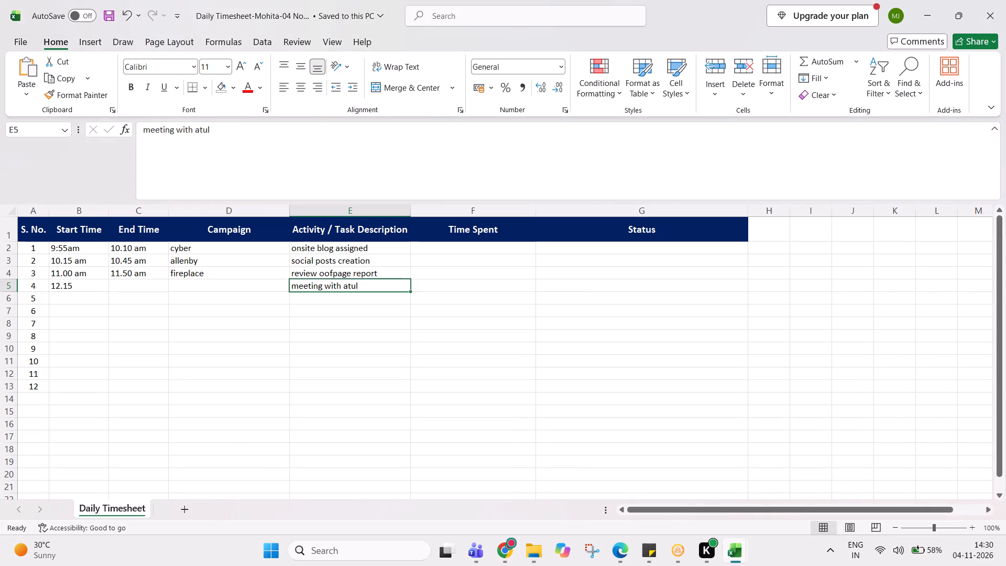
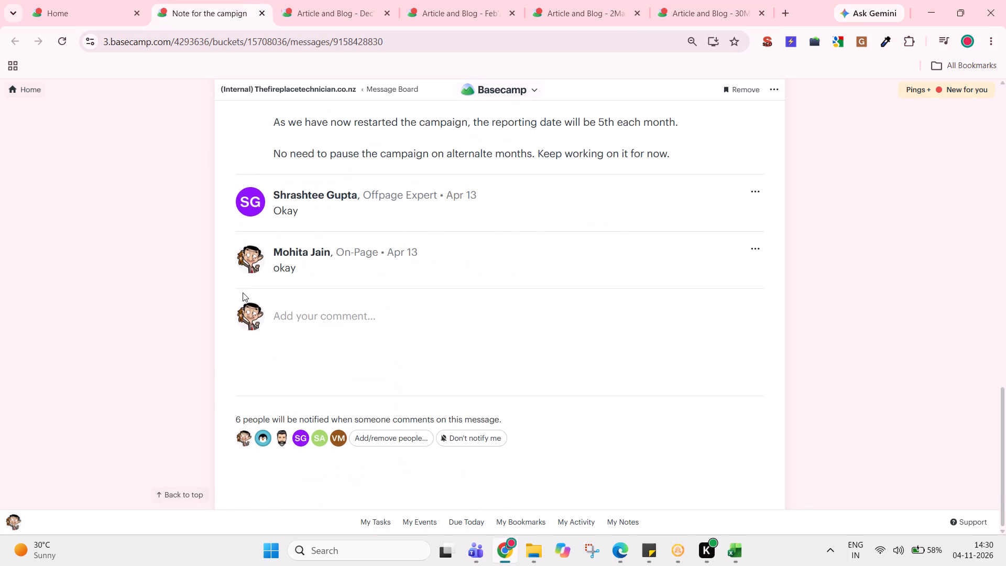
Review the comments in the Thefireplacetechnician.co.nz campaign note for the months the campaign was paused and resumed.
scroll(243, 292, up, 2)
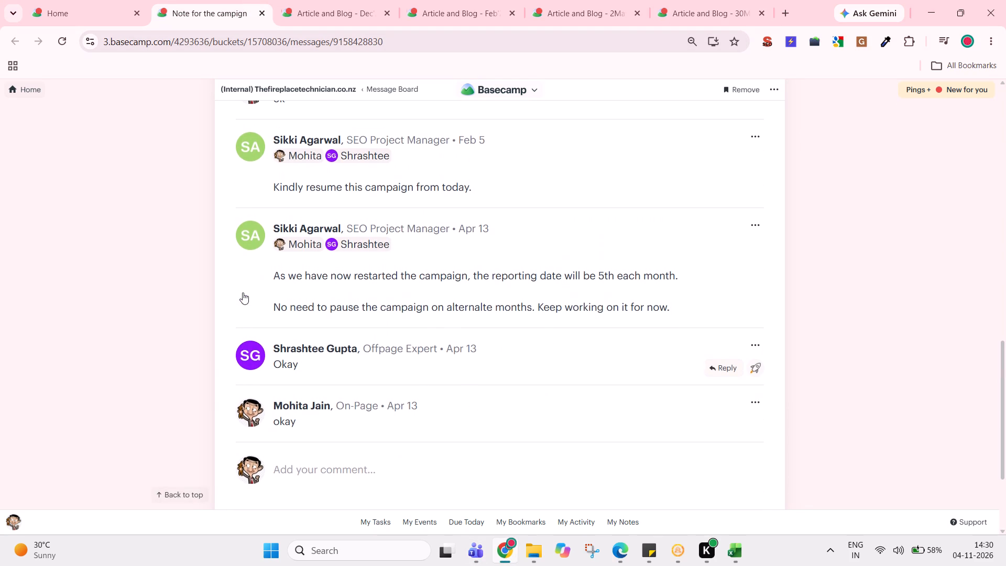
scroll(243, 292, up, 2)
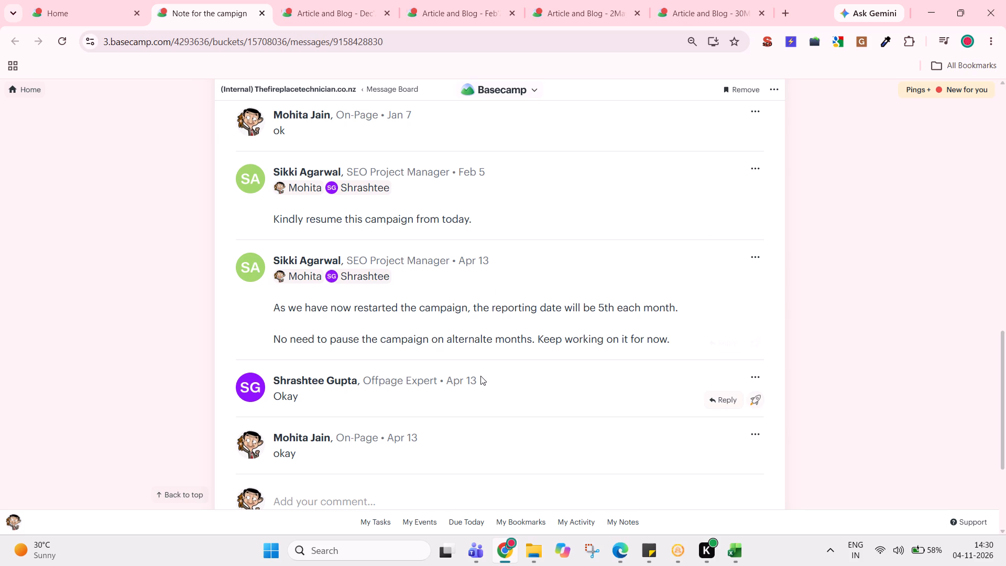
scroll(485, 282, up, 3)
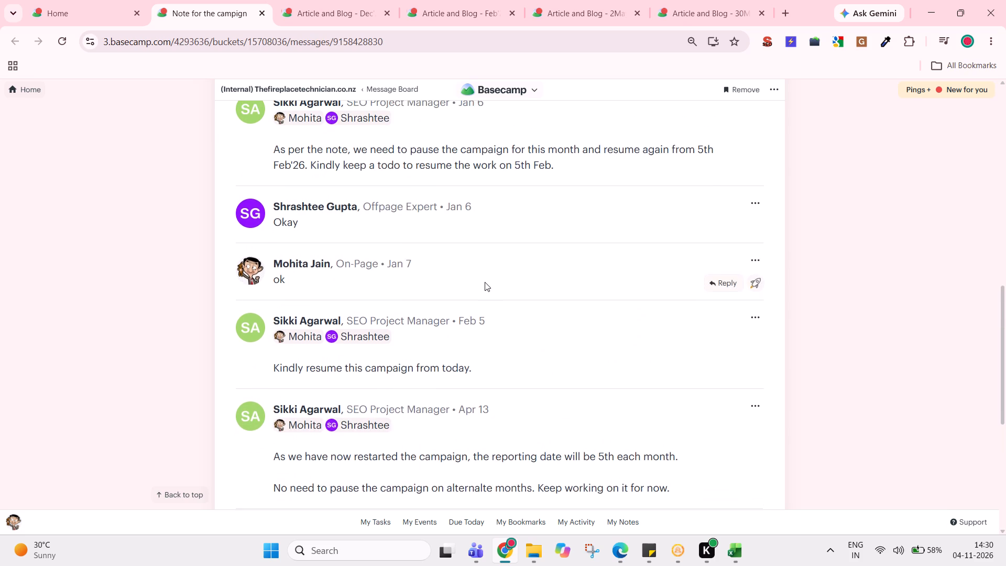
scroll(485, 282, up, 1)
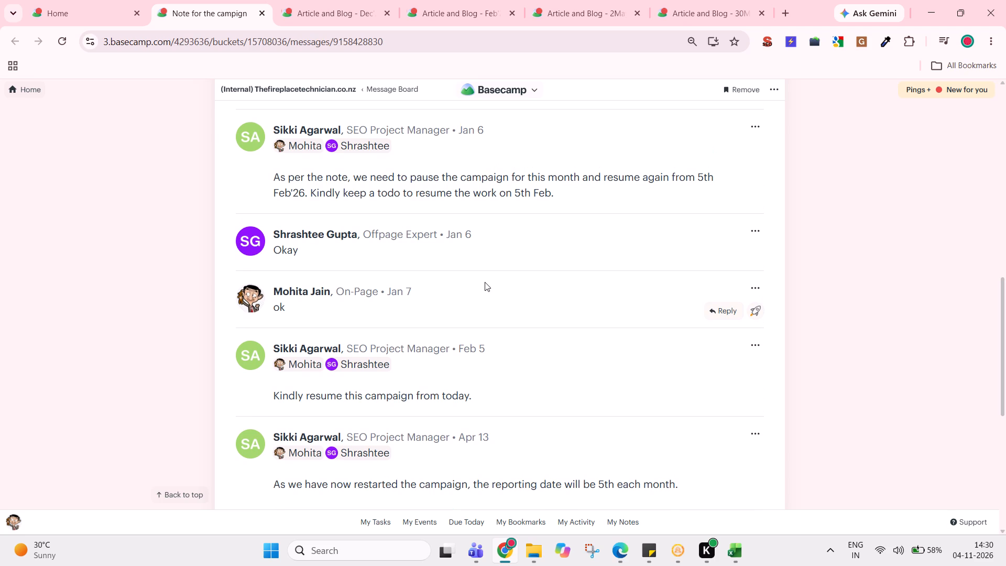
scroll(485, 282, down, 1)
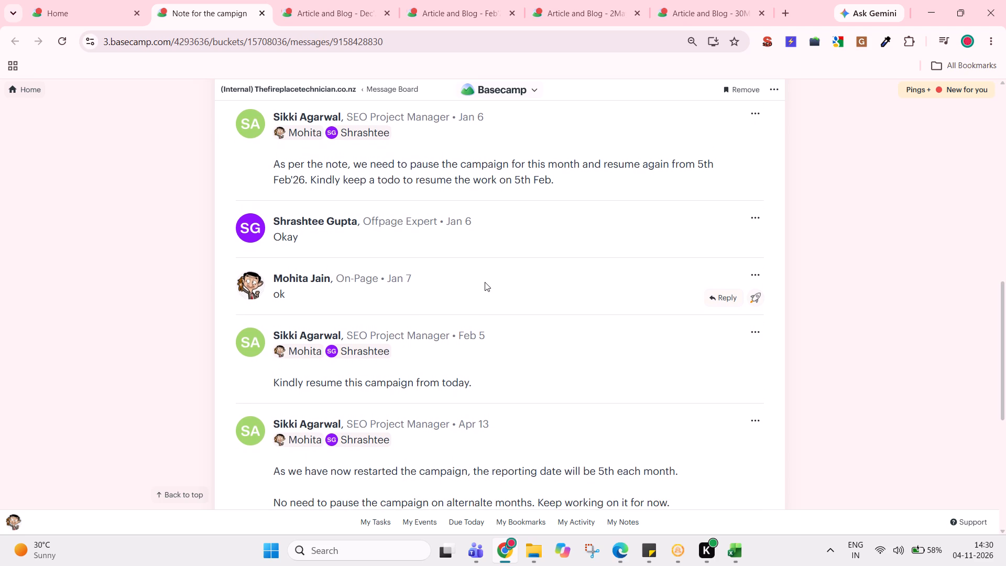
scroll(485, 282, down, 1)
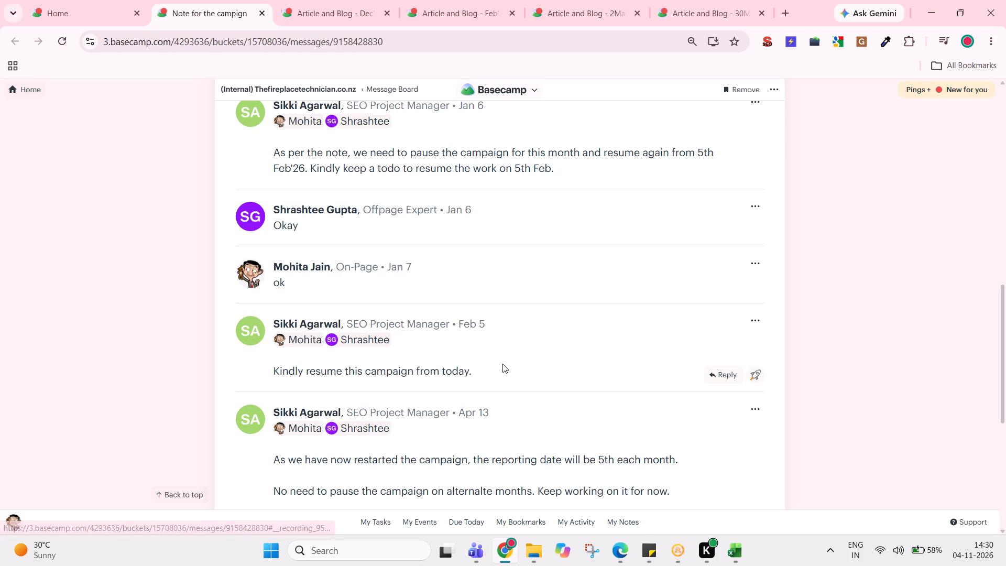
scroll(502, 364, down, 4)
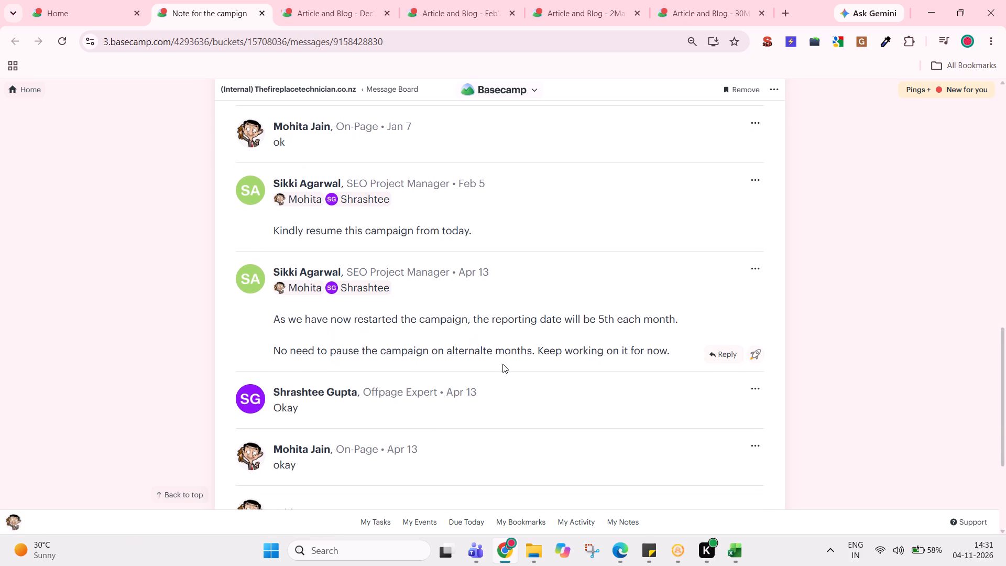
scroll(502, 364, down, 2)
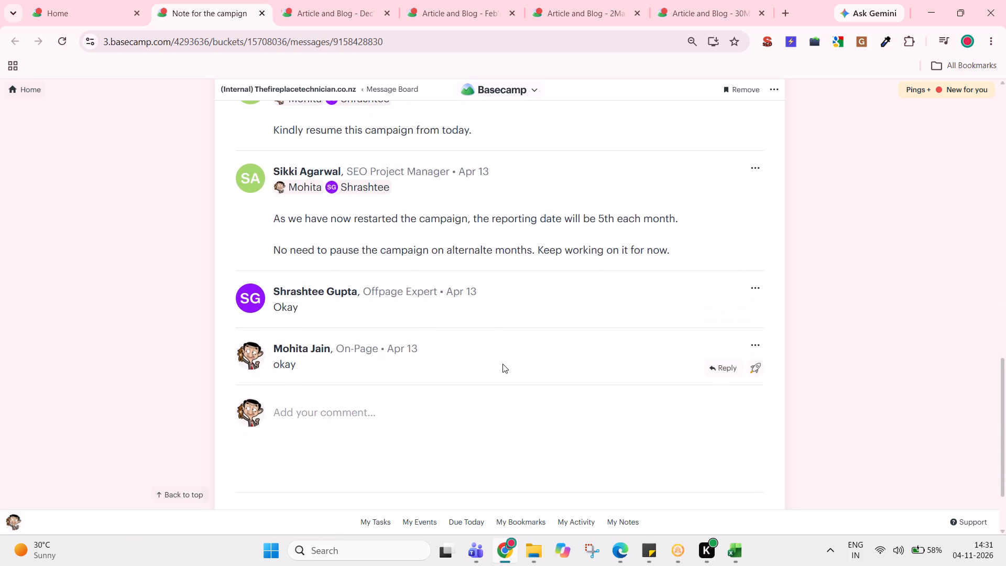
scroll(502, 364, up, 7)
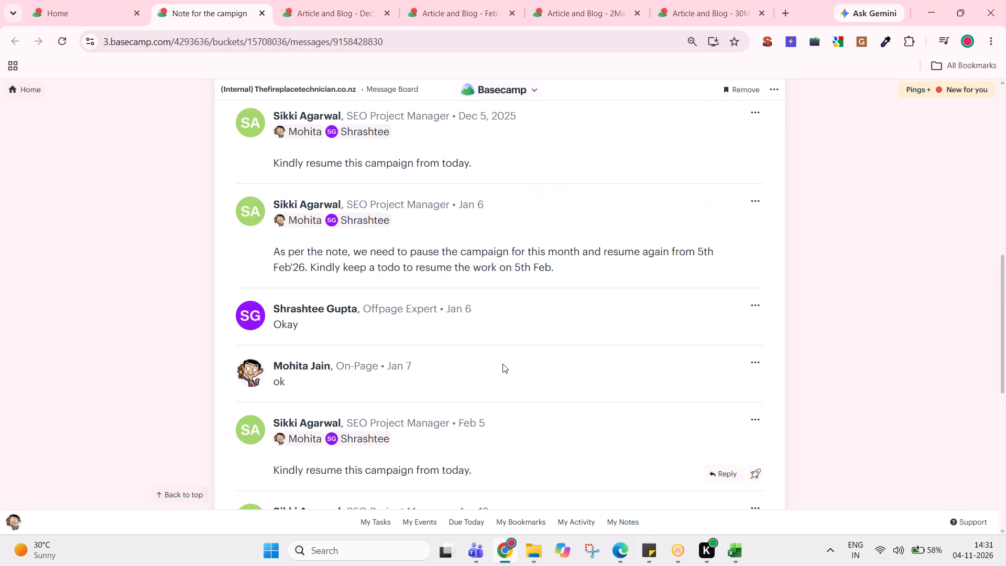
scroll(502, 364, up, 2)
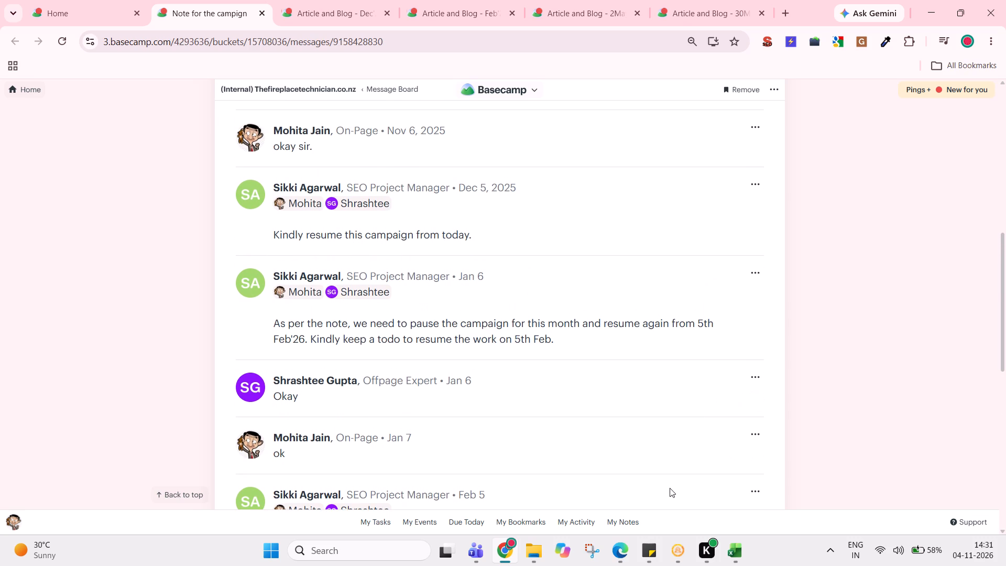
Switch to the sticky note on monthly content and add the closing line "5 feb ko resume hua h campign".
click(656, 557)
click(688, 493)
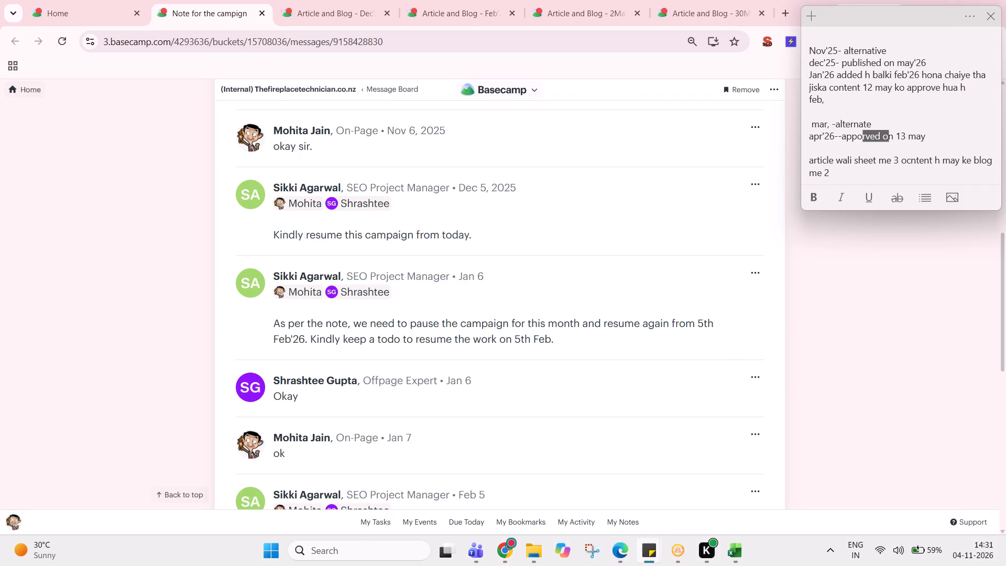
click(836, 175)
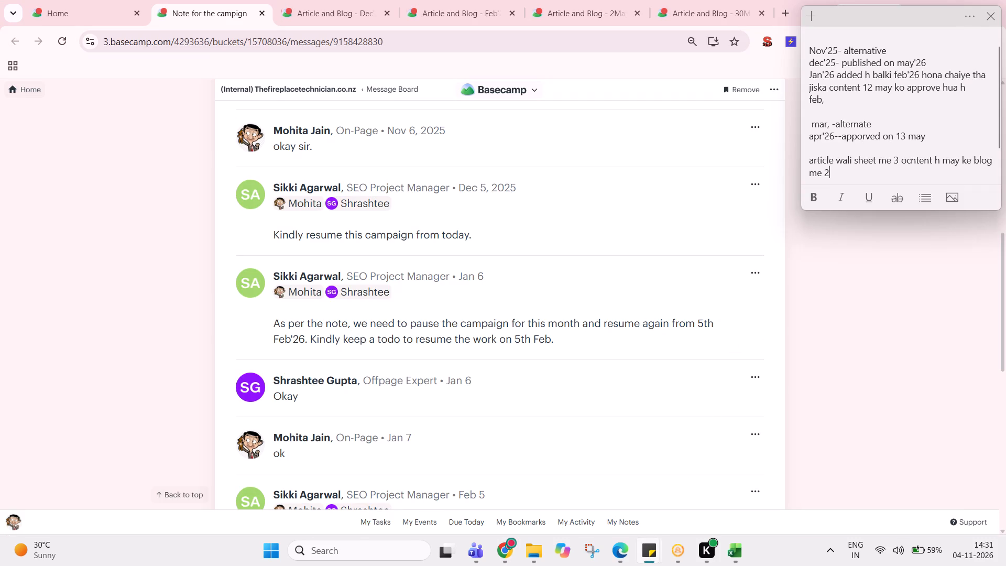
key(Return)
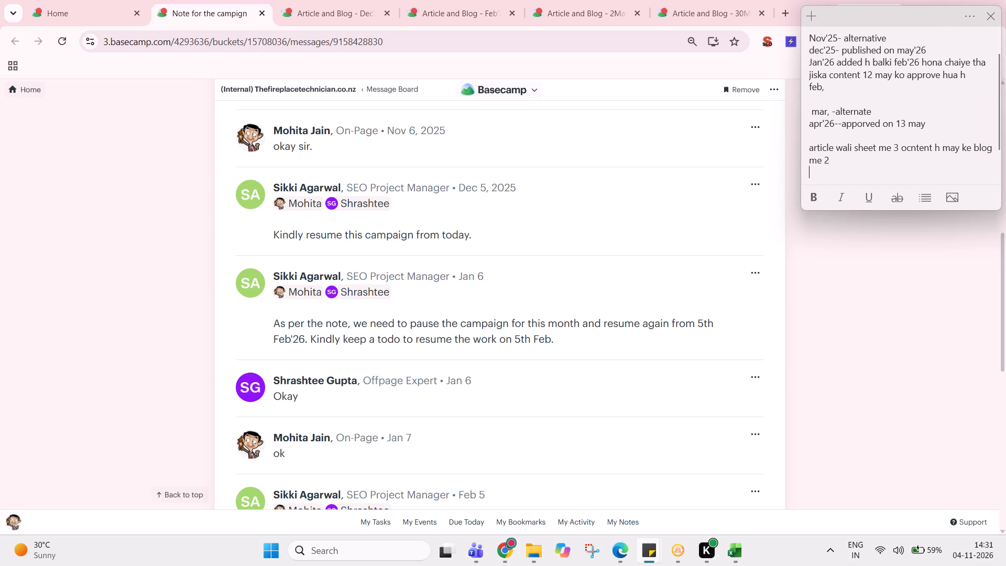
text(5 feb ko resume hua h campi)
text(gn)
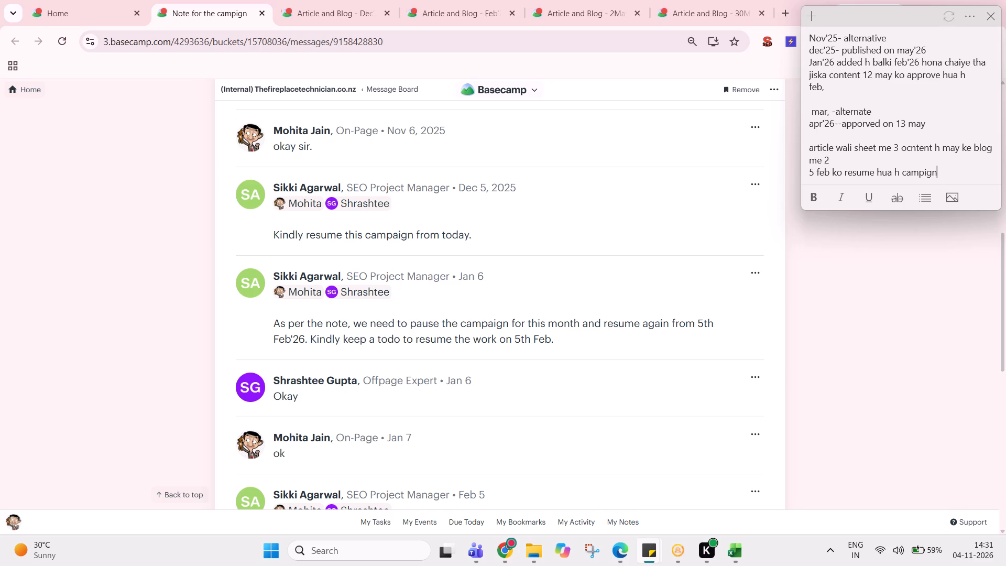
Check the older campaign comments, then add "puased" after "Nov'25- alternative" and "-paused" after "Jan'26" in the sticky note.
scroll(485, 370, up, 2)
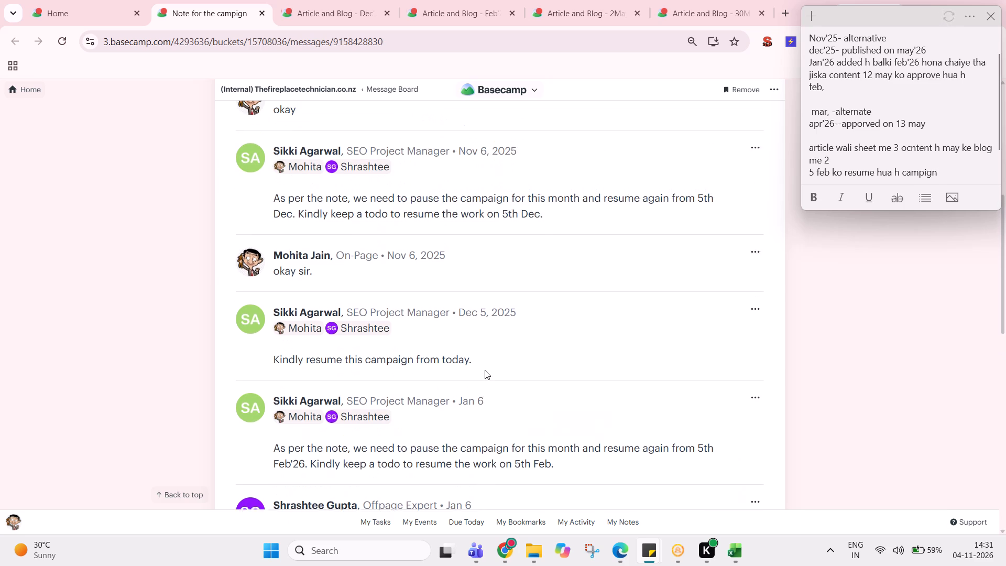
scroll(485, 370, up, 1)
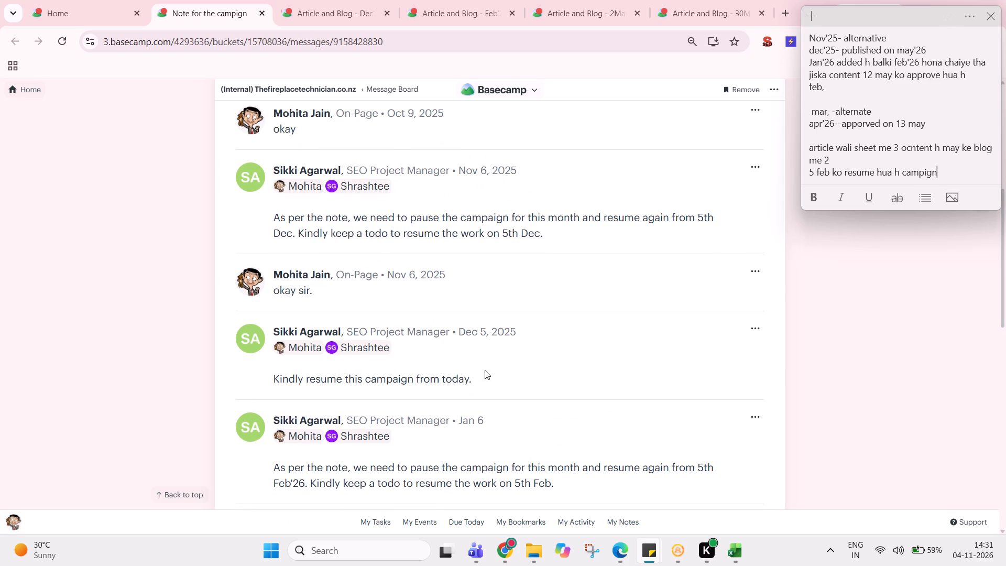
scroll(485, 370, up, 1)
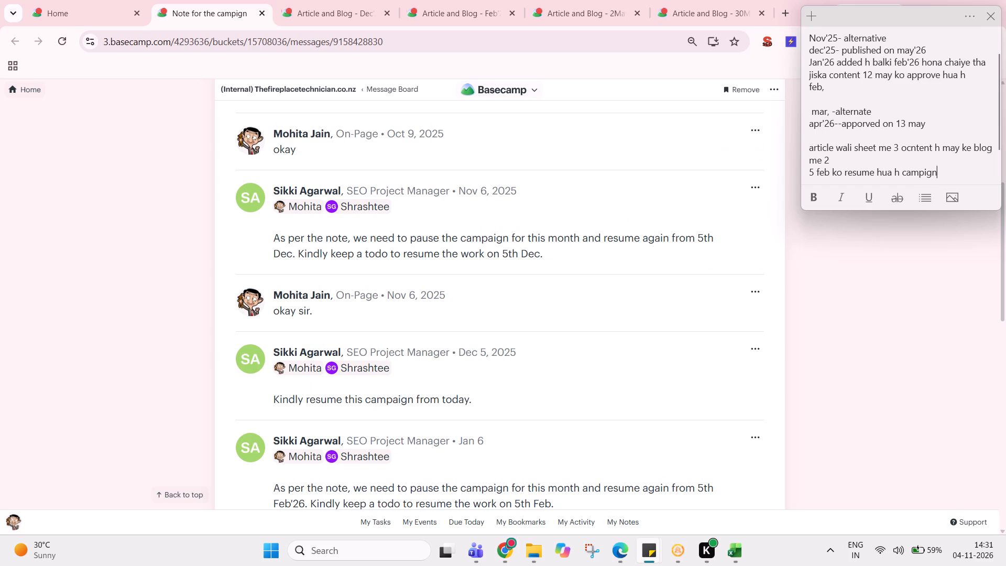
click(895, 37)
key(space)
text(puased)
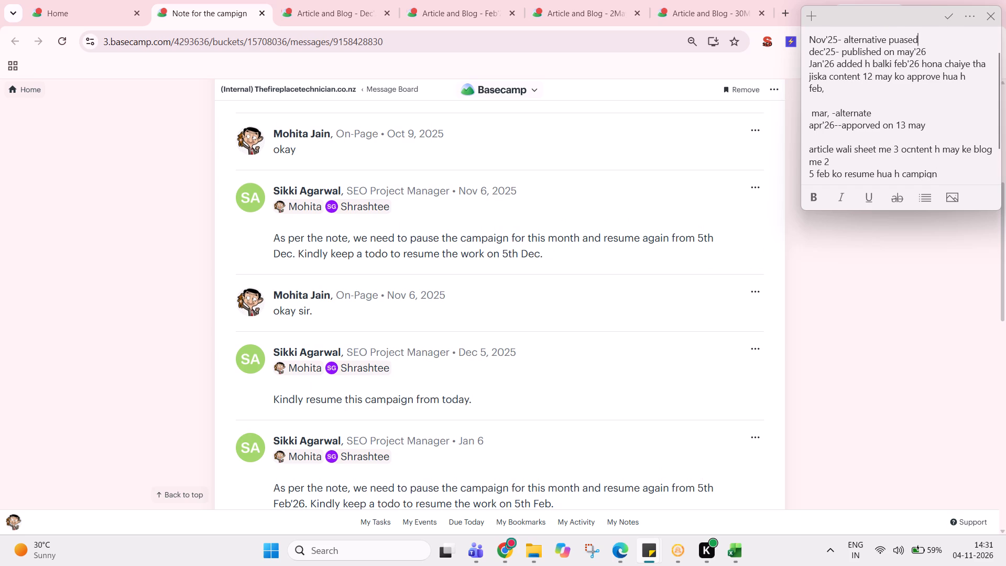
click(835, 69)
text(-o)
key(BackSpace)
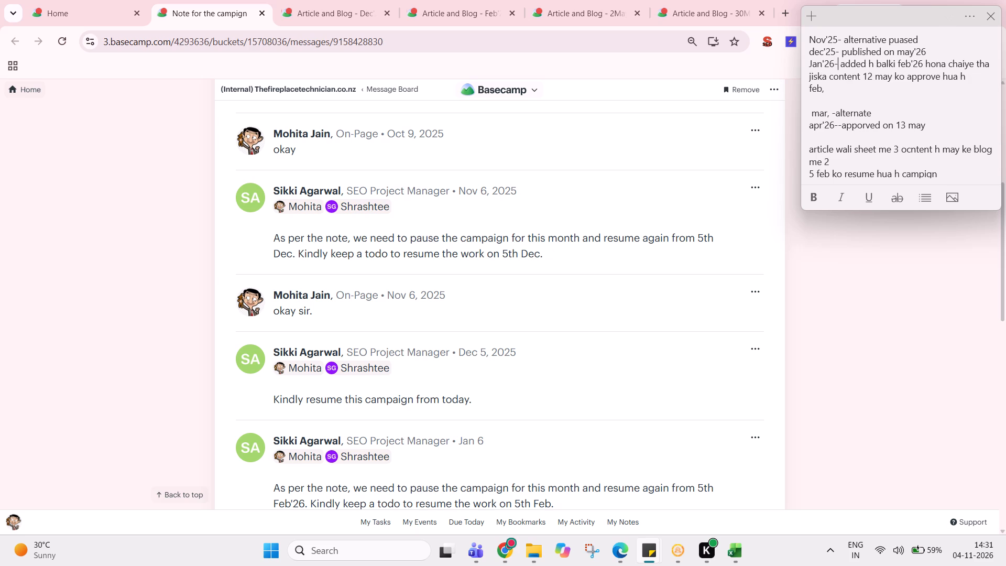
text(paused)
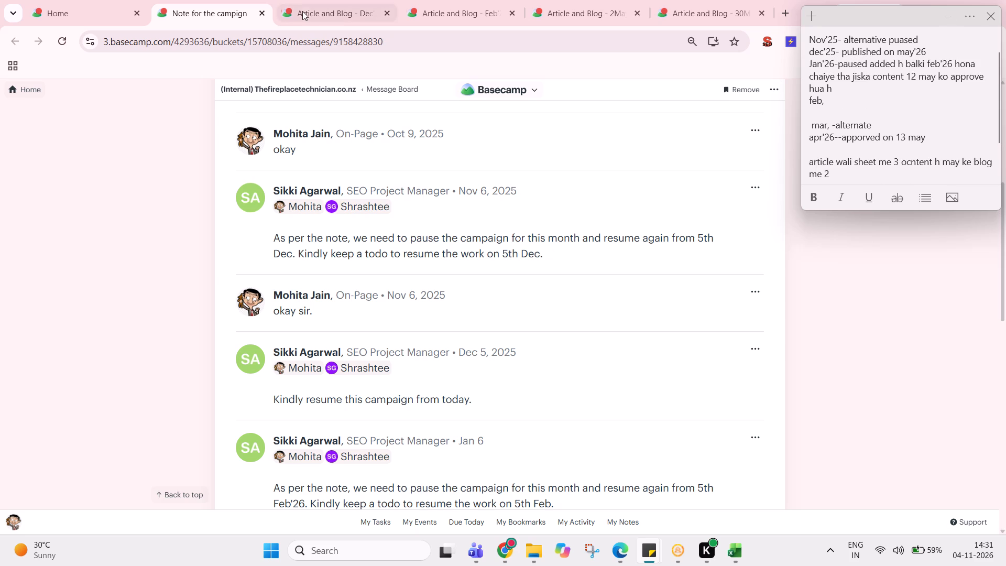
Look through the recent notifications on the Basecamp Home page.
click(103, 0)
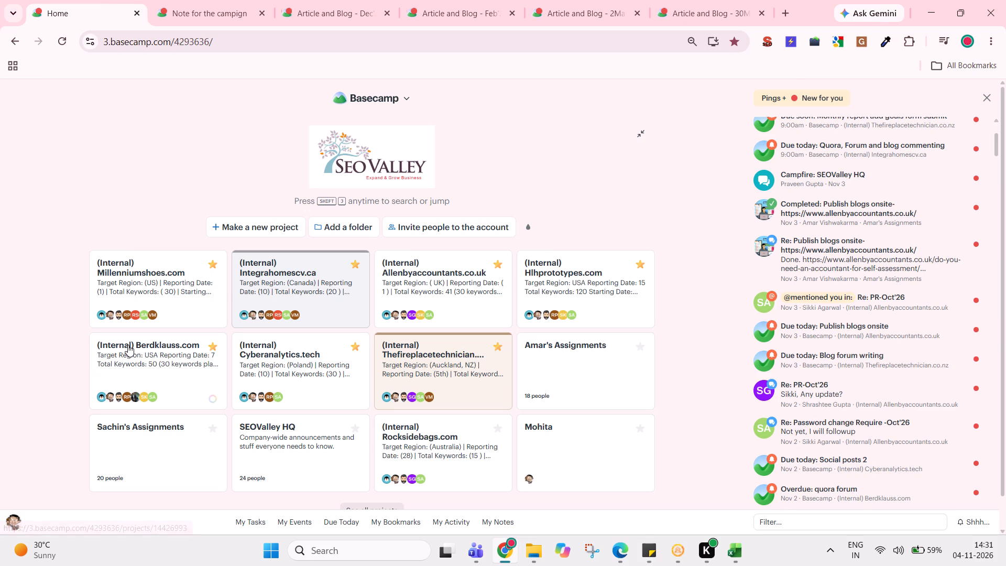
scroll(879, 421, down, 4)
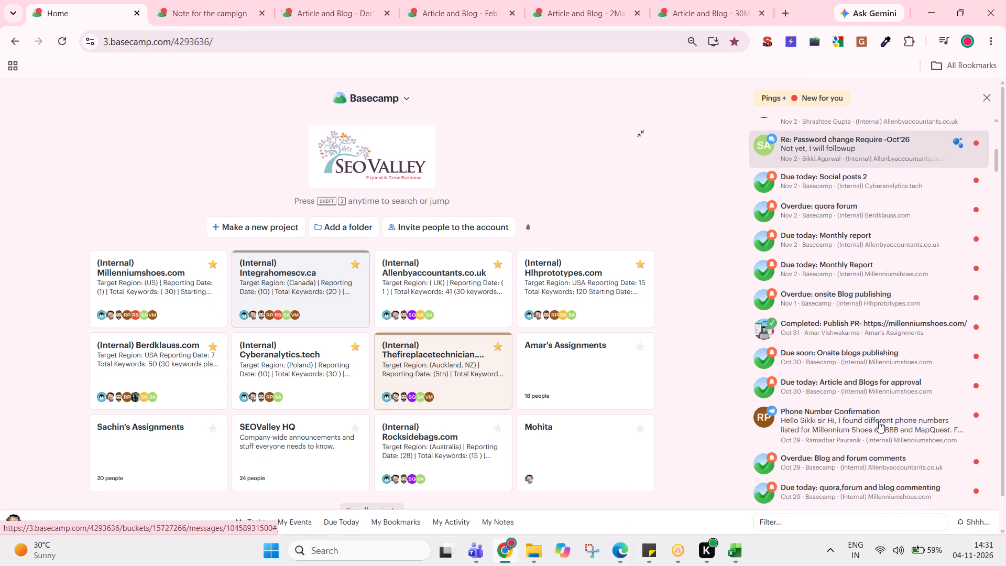
scroll(879, 421, up, 7)
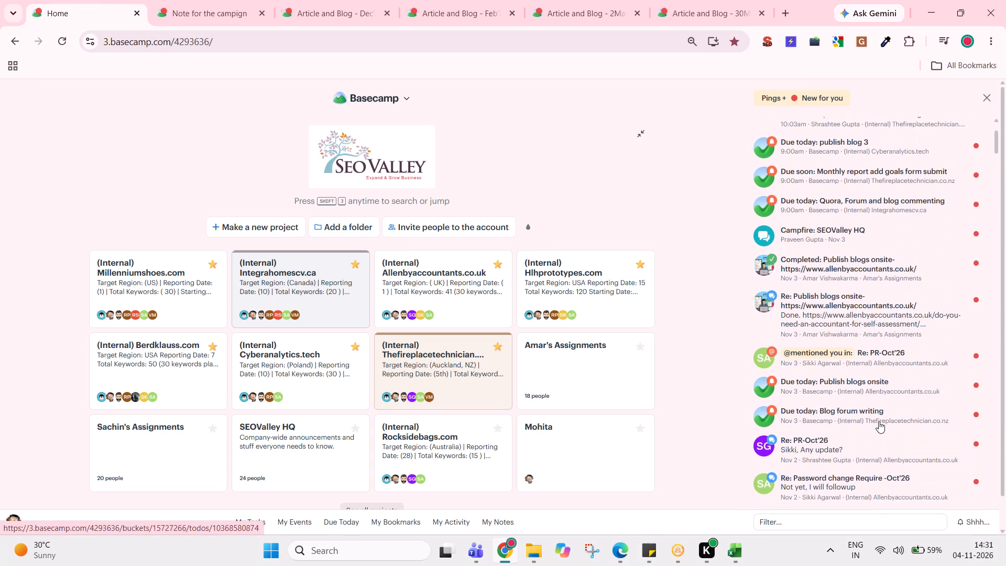
scroll(879, 421, up, 6)
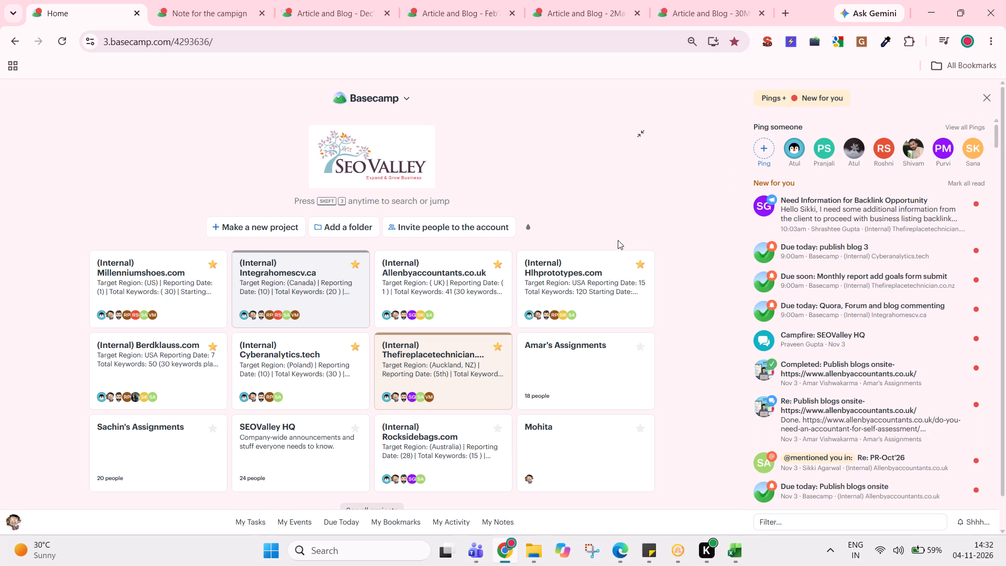
click(456, 0)
scroll(464, 367, down, 4)
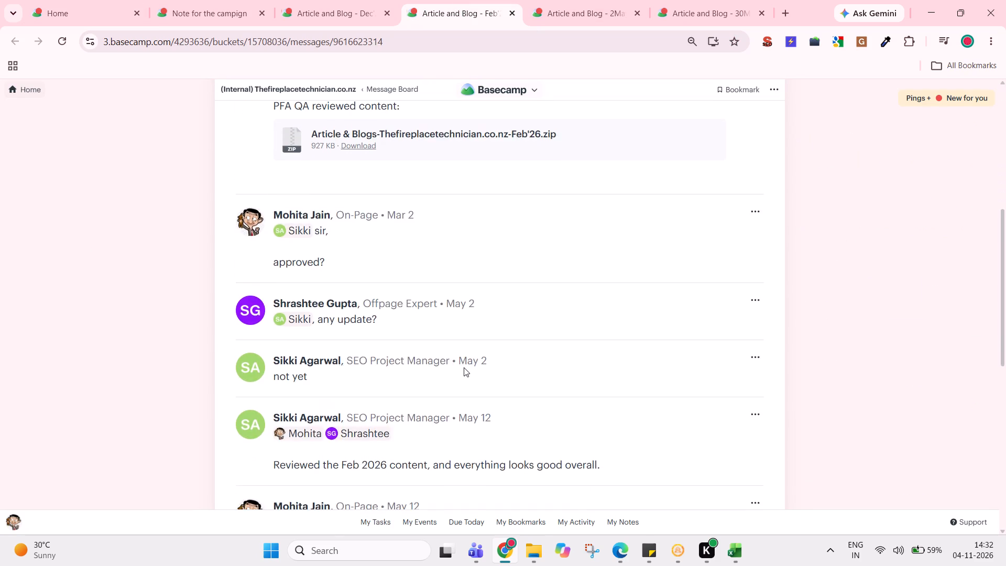
scroll(464, 367, down, 8)
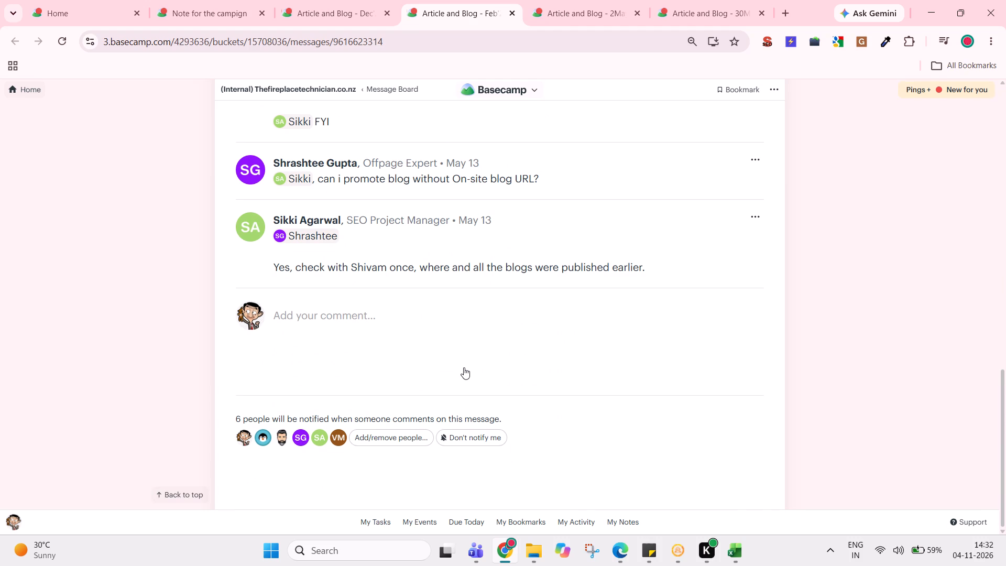
Switch to the Edge window with the Message Board.
click(628, 559)
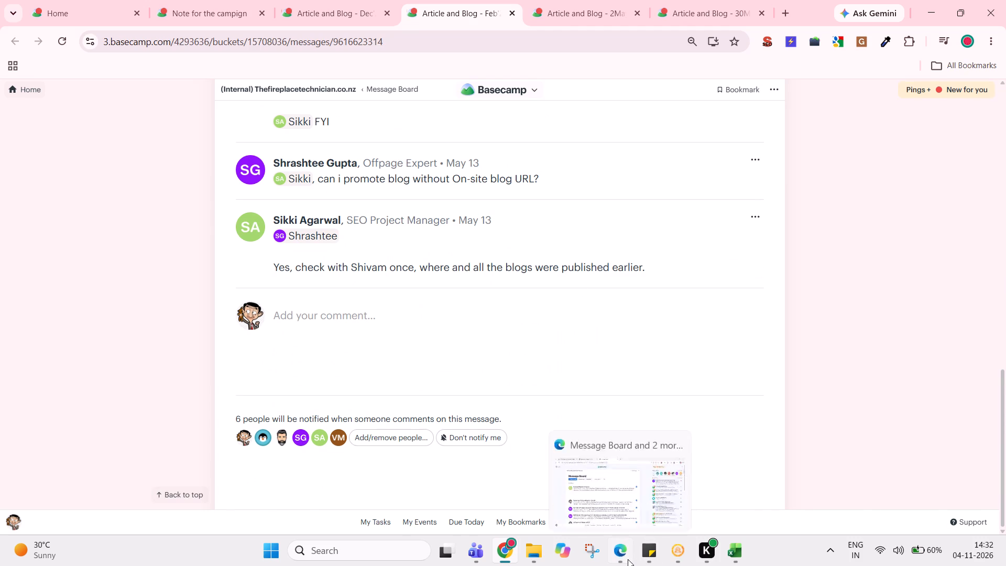
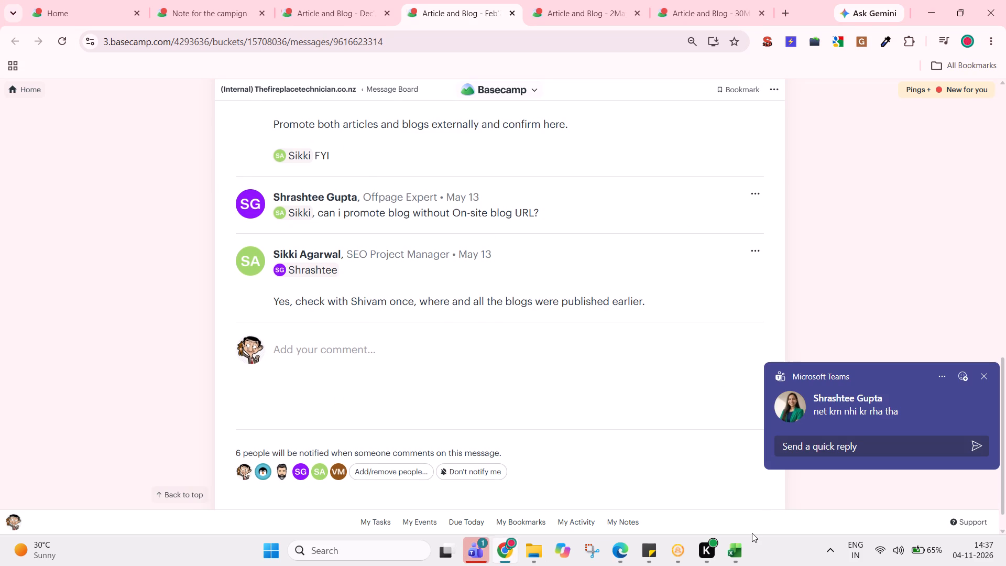
Switch to the Off Site Blog Promotion workbook in Excel and examine the submission dates of the blog listings from May 2026 onward.
click(735, 554)
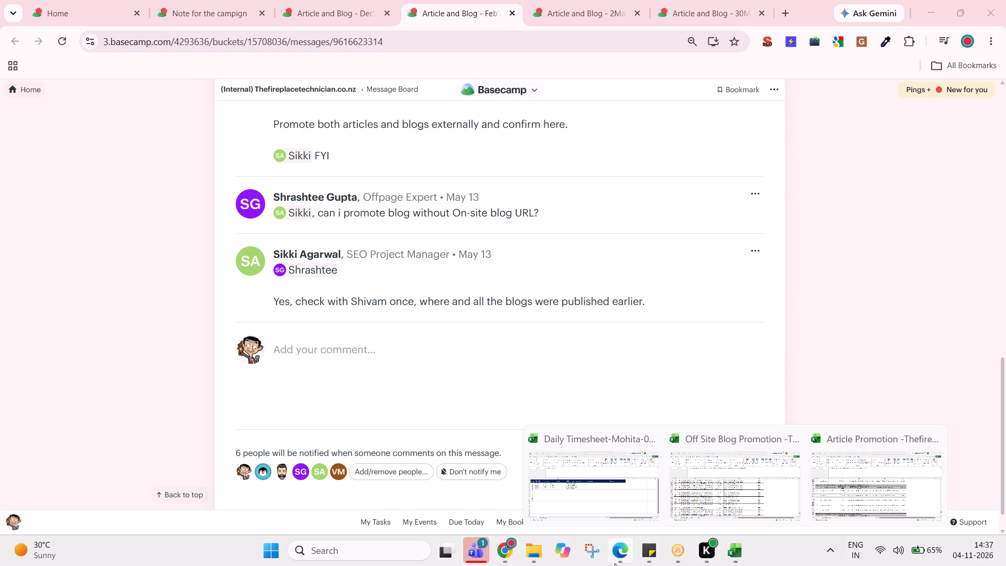
click(845, 466)
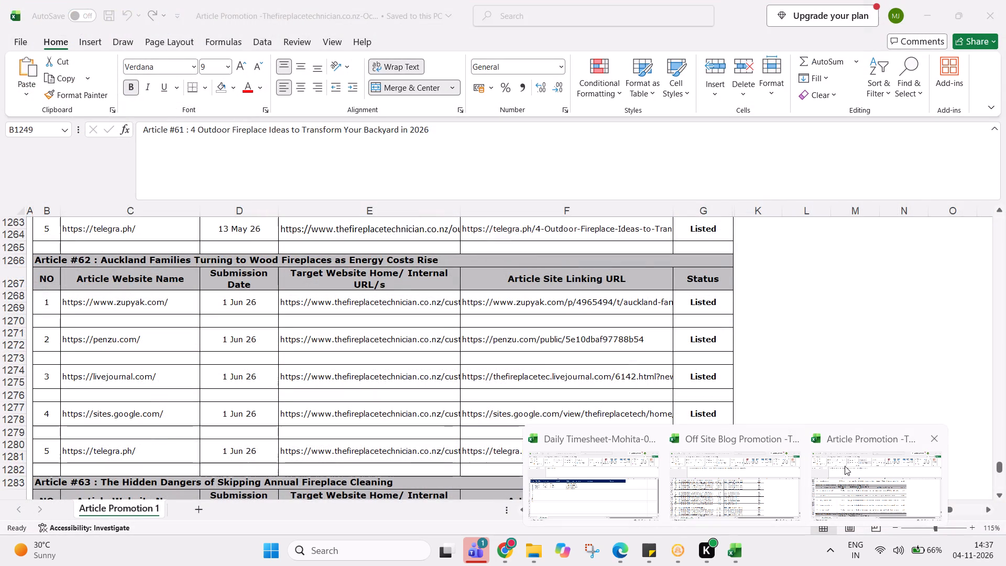
click(729, 556)
click(682, 492)
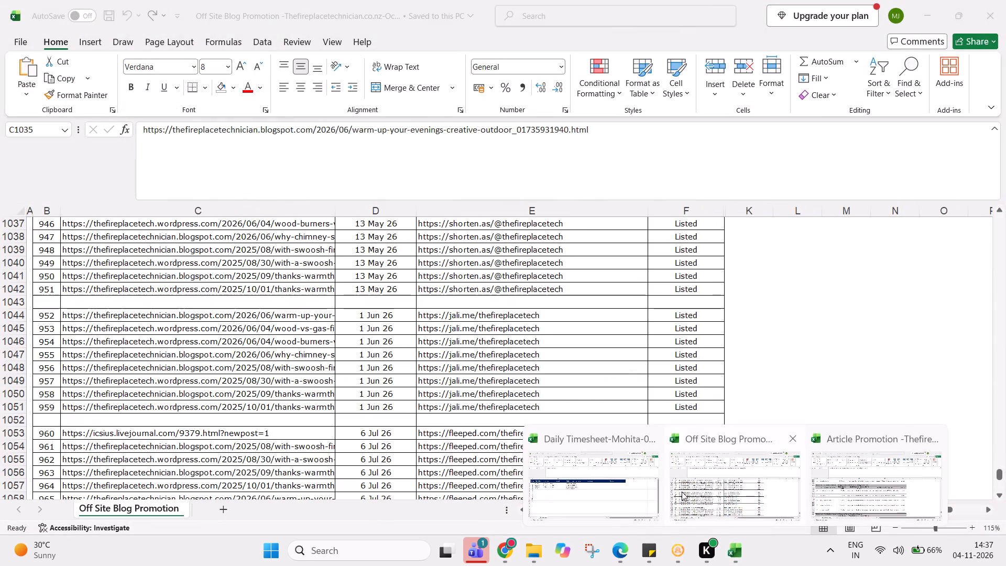
click(362, 418)
scroll(362, 418, up, 1)
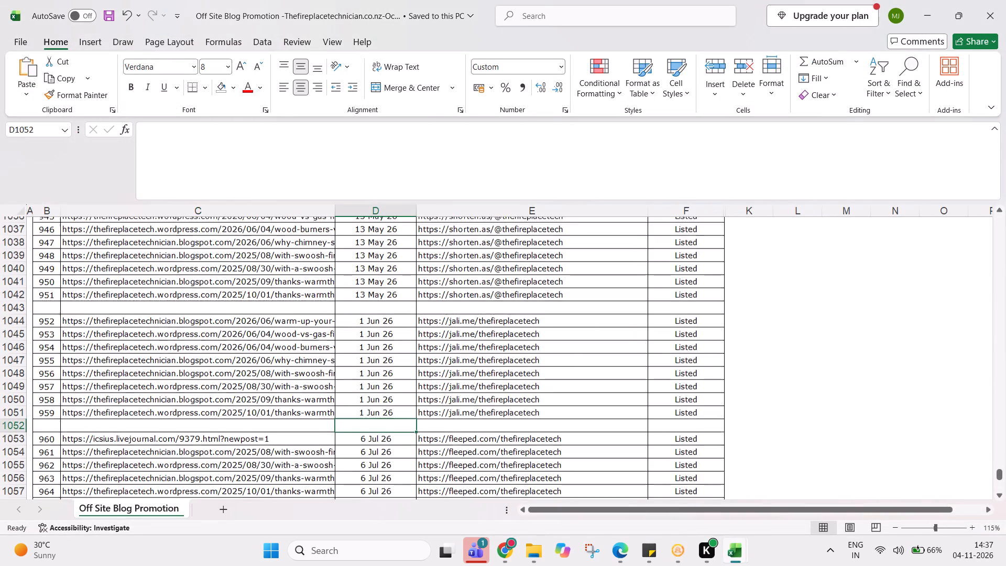
scroll(362, 418, up, 3)
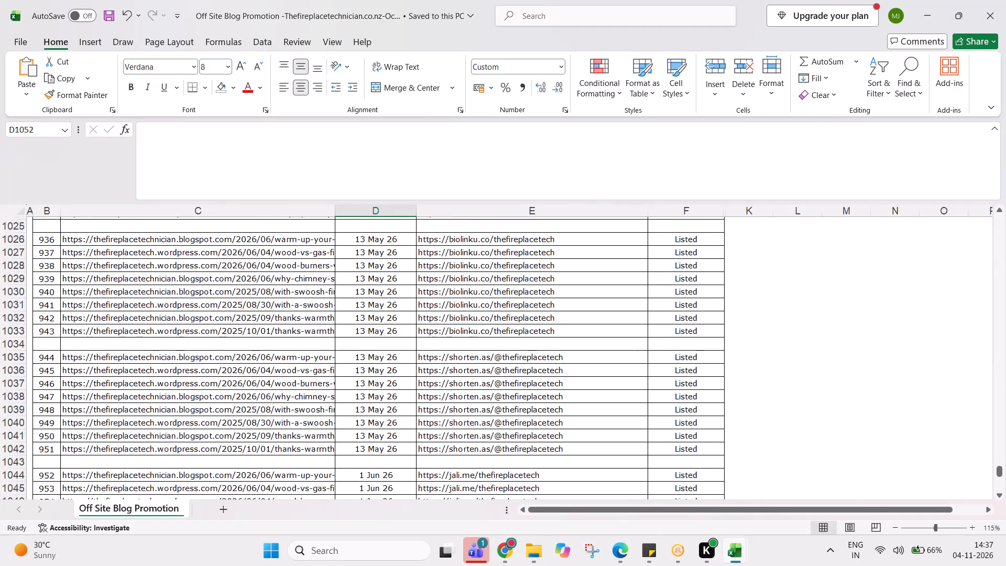
drag(381, 236, 383, 266)
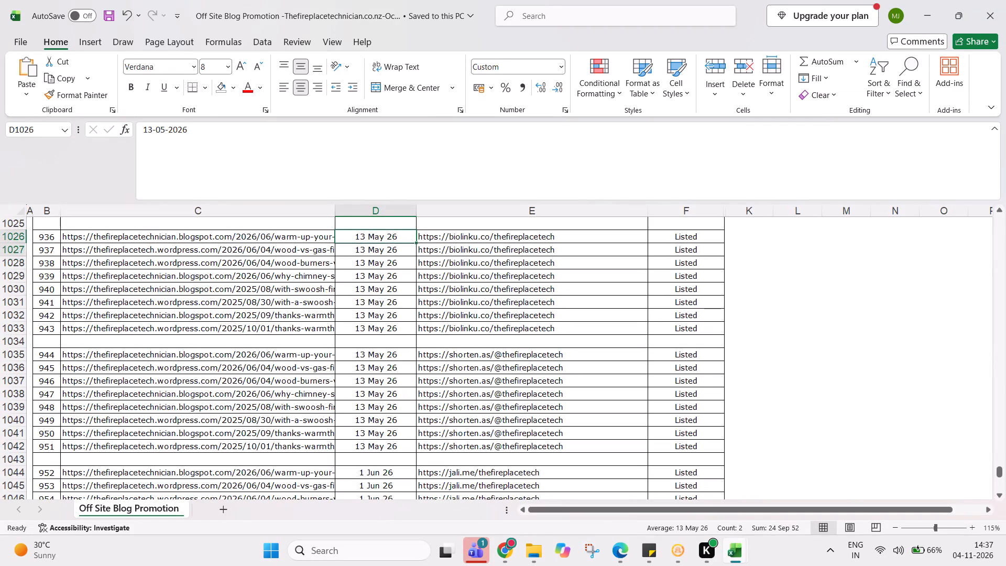
drag(383, 266, 378, 445)
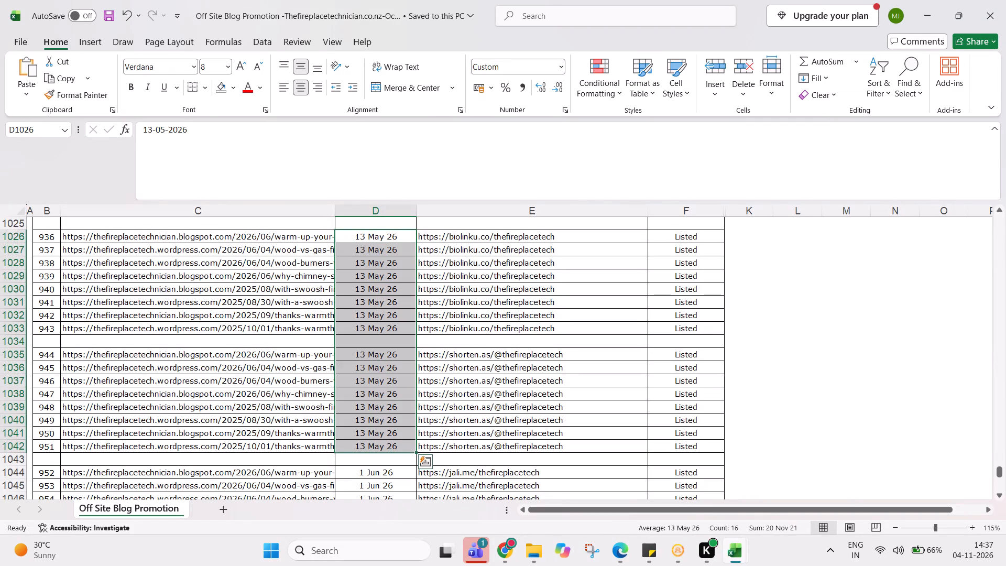
click(378, 445)
scroll(378, 445, down, 4)
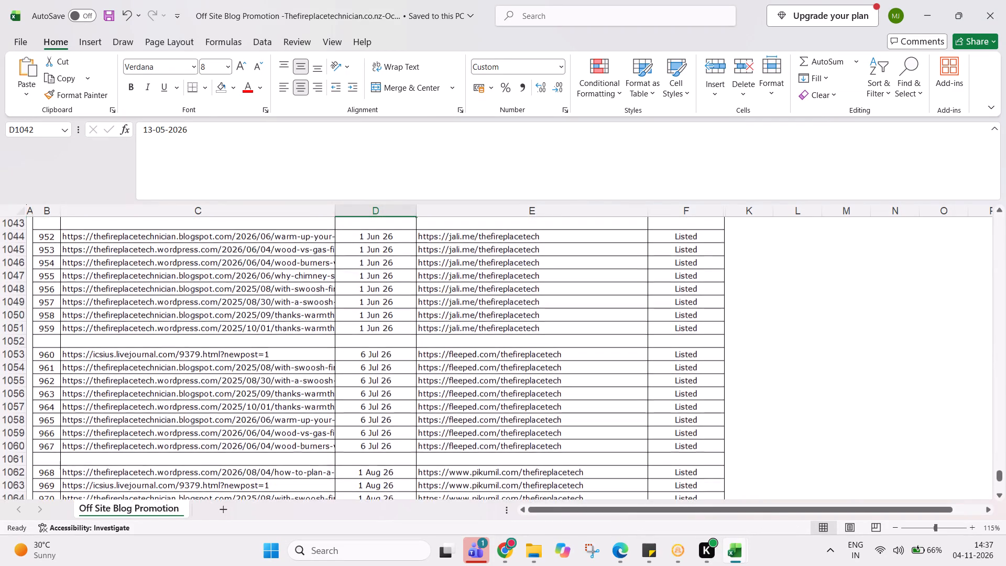
scroll(378, 445, down, 2)
right_click(378, 445)
scroll(378, 445, down, 1)
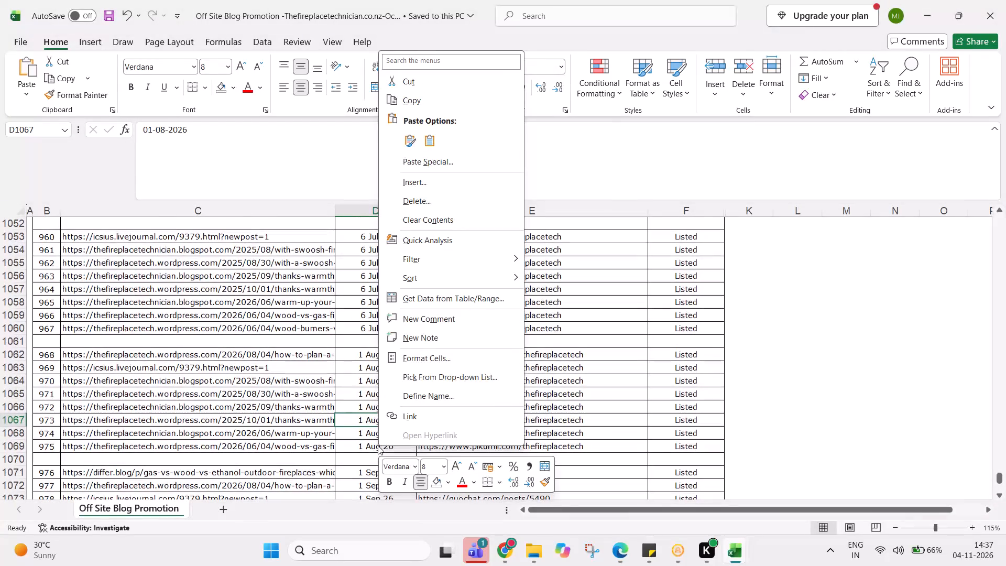
click(355, 435)
click(355, 435)
scroll(355, 435, up, 1)
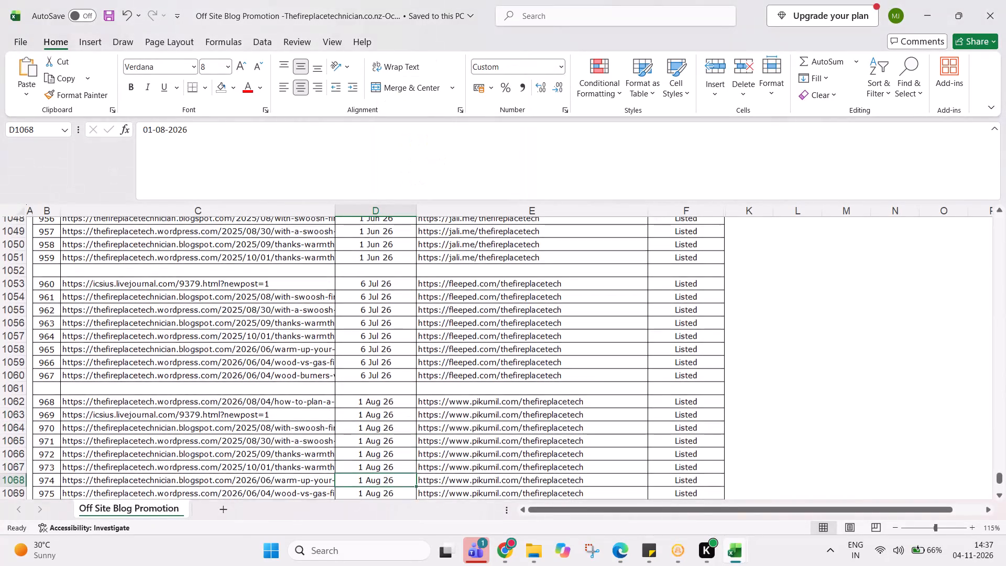
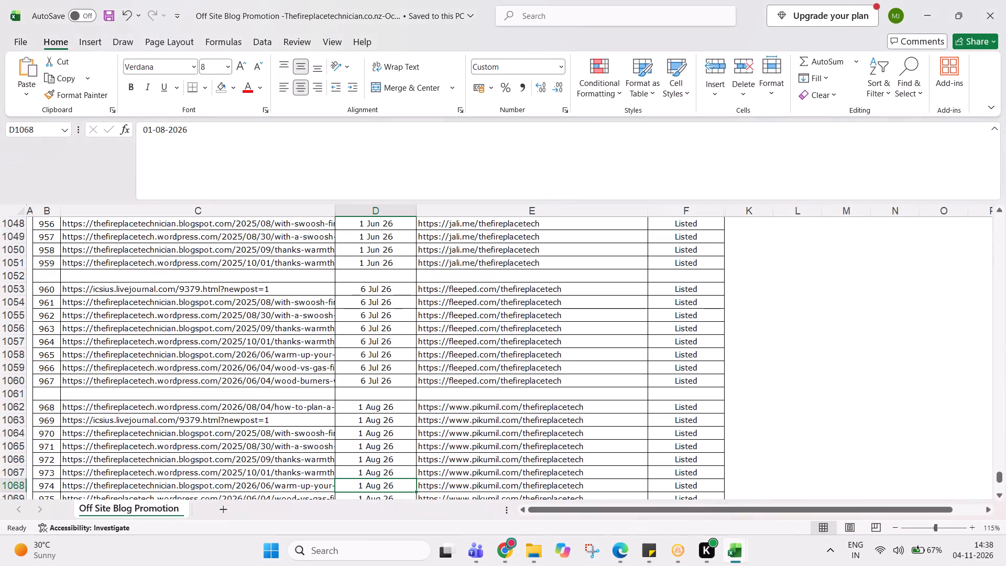
Examine the submission dates of the blog listings from May to November 2026 in the Off Site Blog Promotion sheet.
click(413, 444)
scroll(413, 444, up, 4)
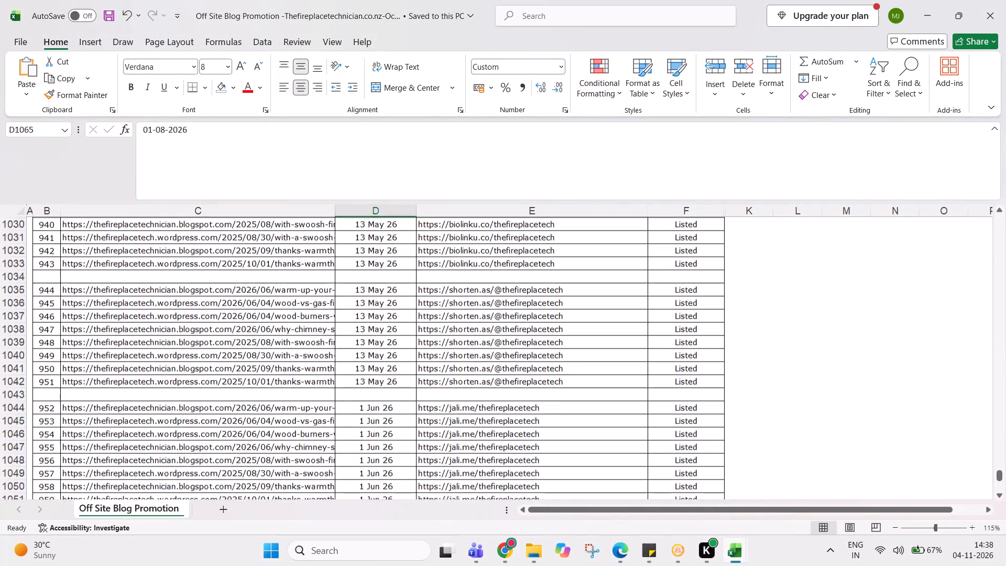
scroll(413, 444, up, 3)
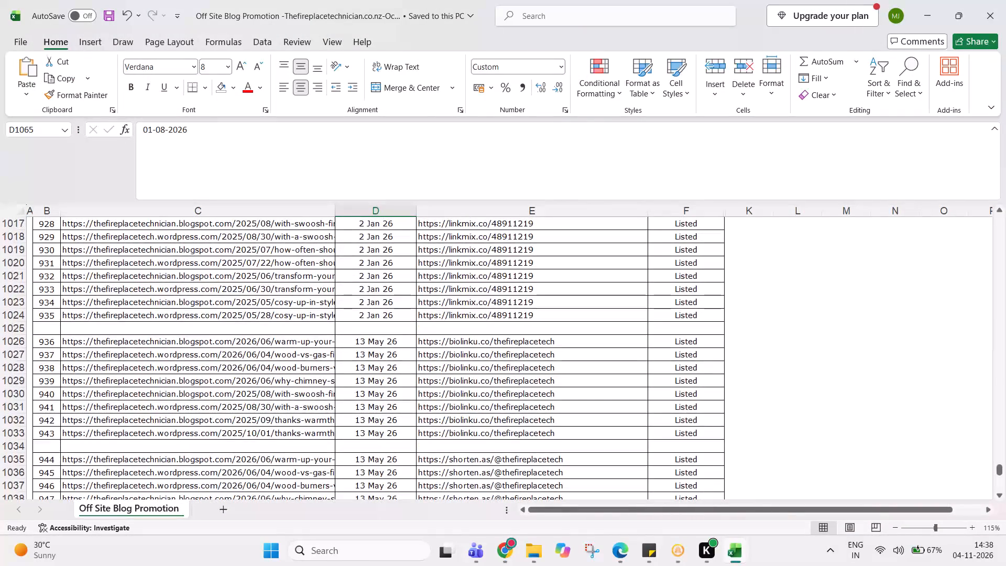
click(373, 351)
scroll(373, 351, down, 3)
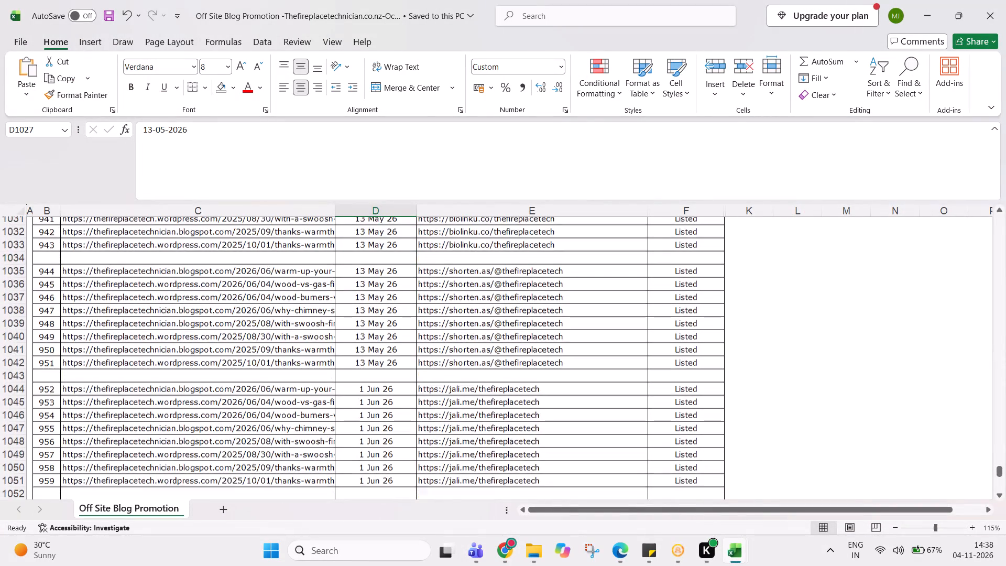
click(384, 412)
scroll(384, 412, down, 3)
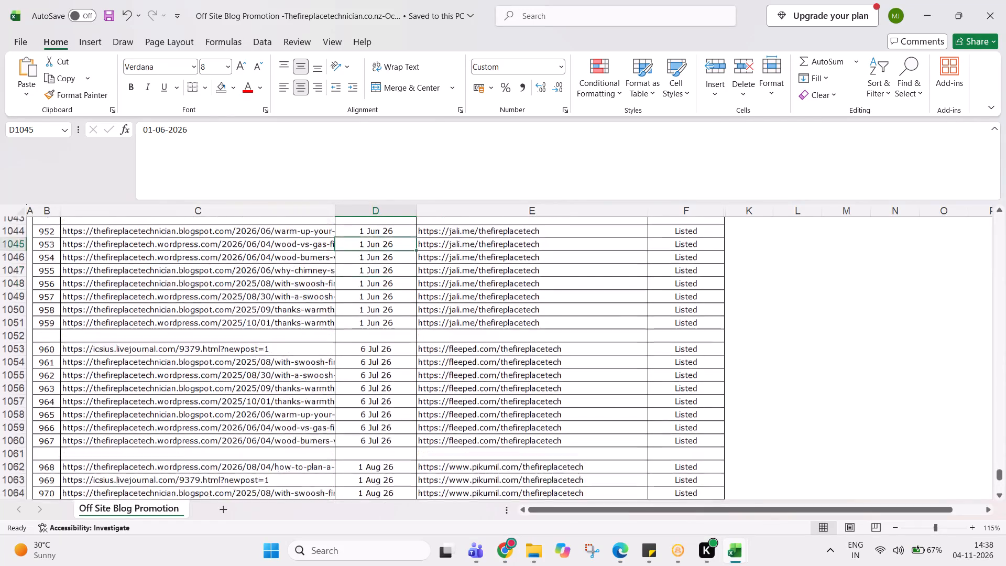
scroll(384, 412, down, 5)
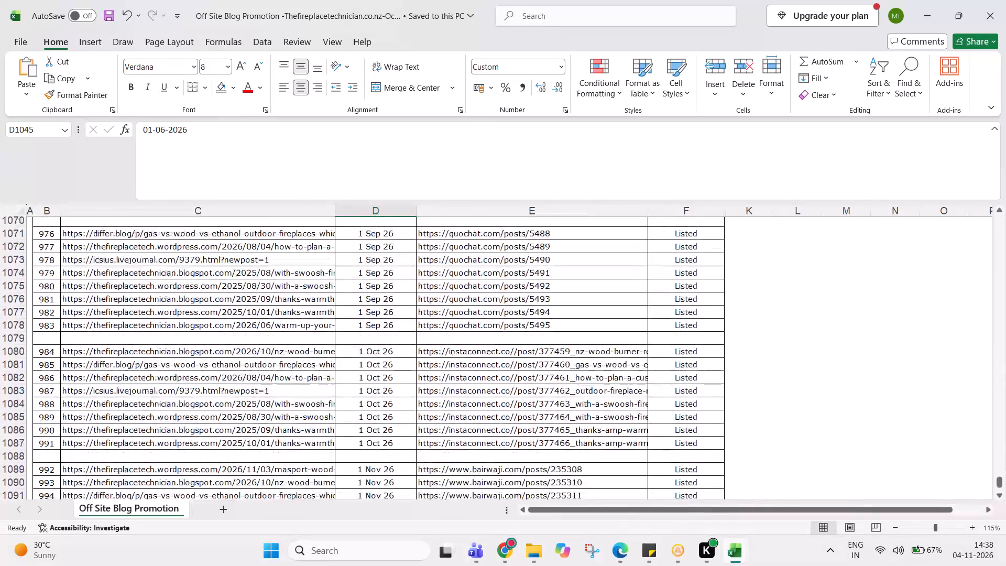
scroll(384, 412, down, 2)
Review the earlier blog listings' submission dates, from June 2025 to May 2026, for months without submissions.
scroll(384, 412, up, 5)
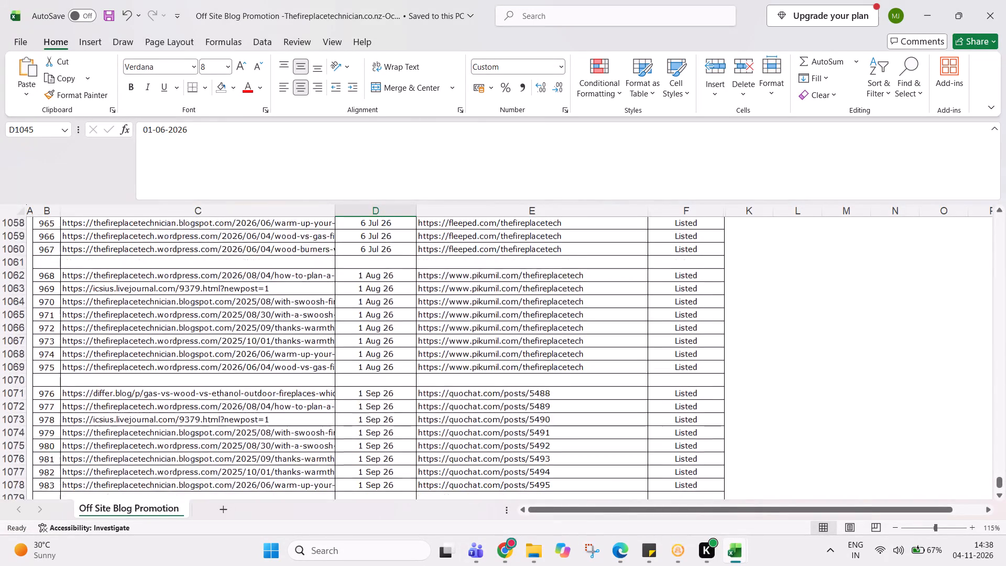
scroll(384, 412, up, 6)
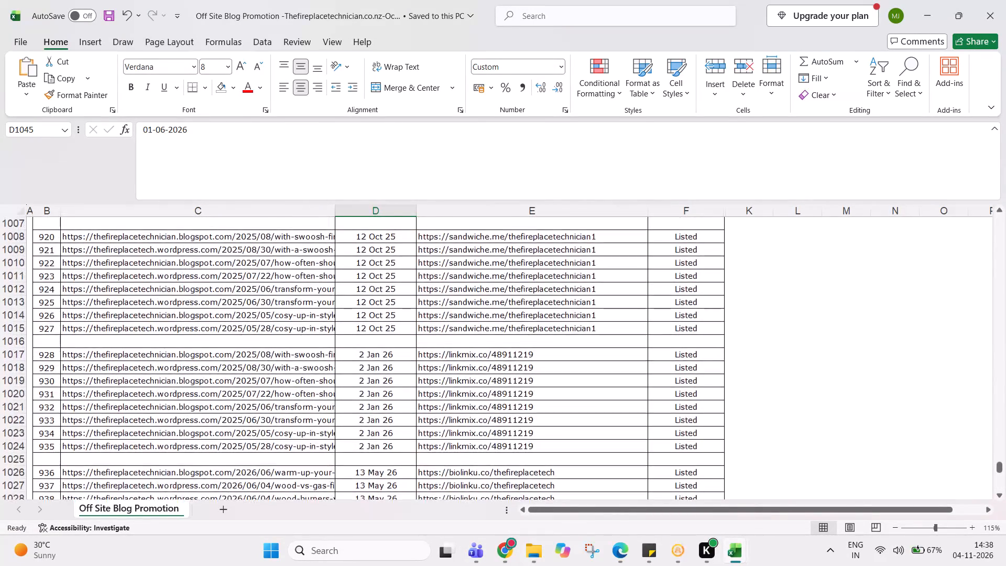
scroll(384, 412, up, 4)
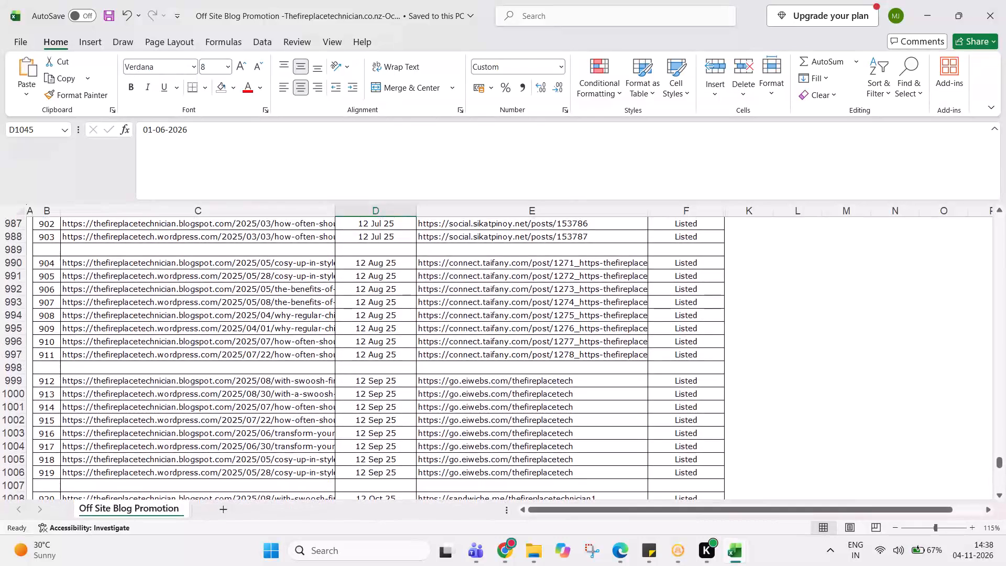
scroll(384, 412, up, 1)
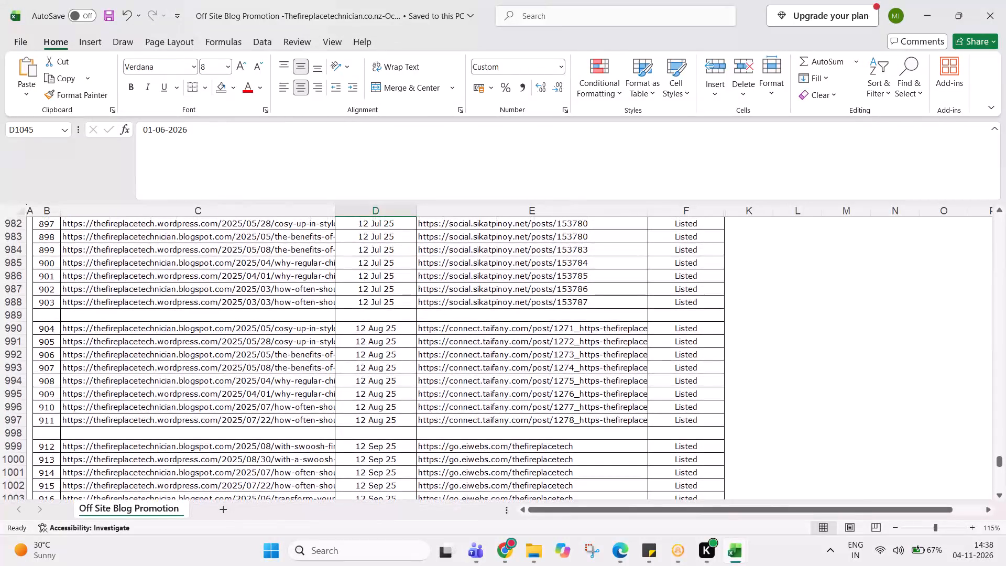
scroll(384, 412, up, 3)
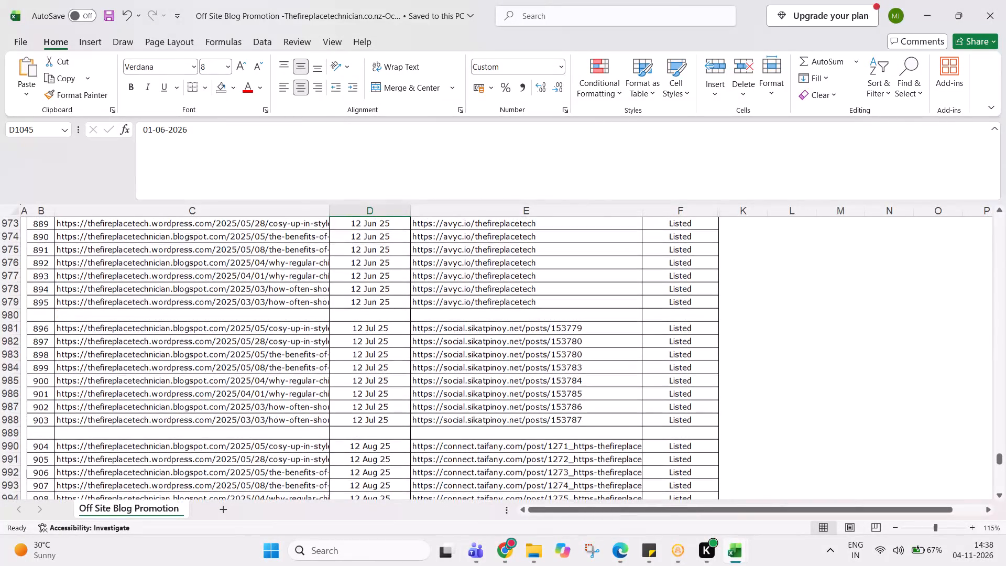
scroll(384, 423, down, 4)
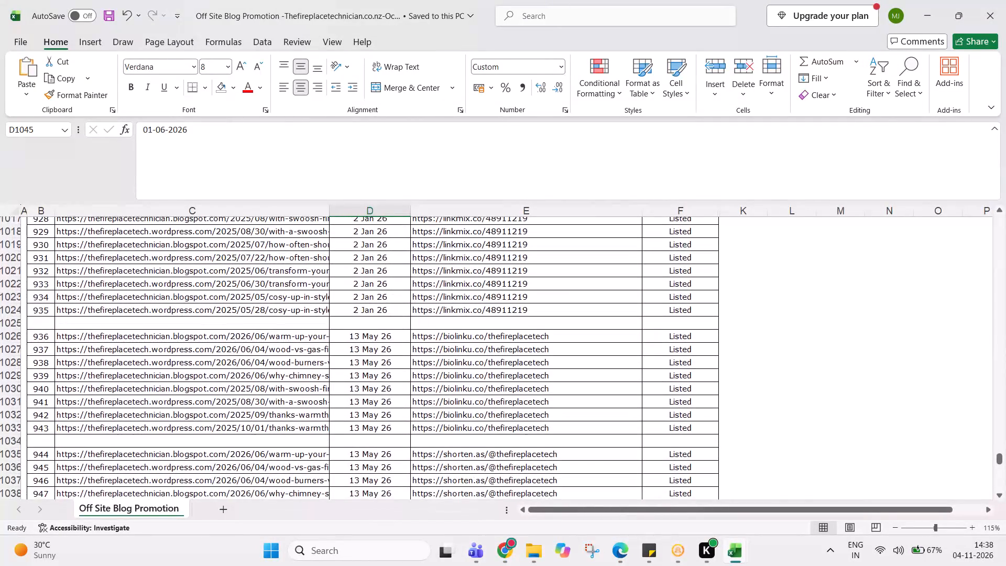
scroll(384, 423, down, 1)
scroll(384, 423, up, 2)
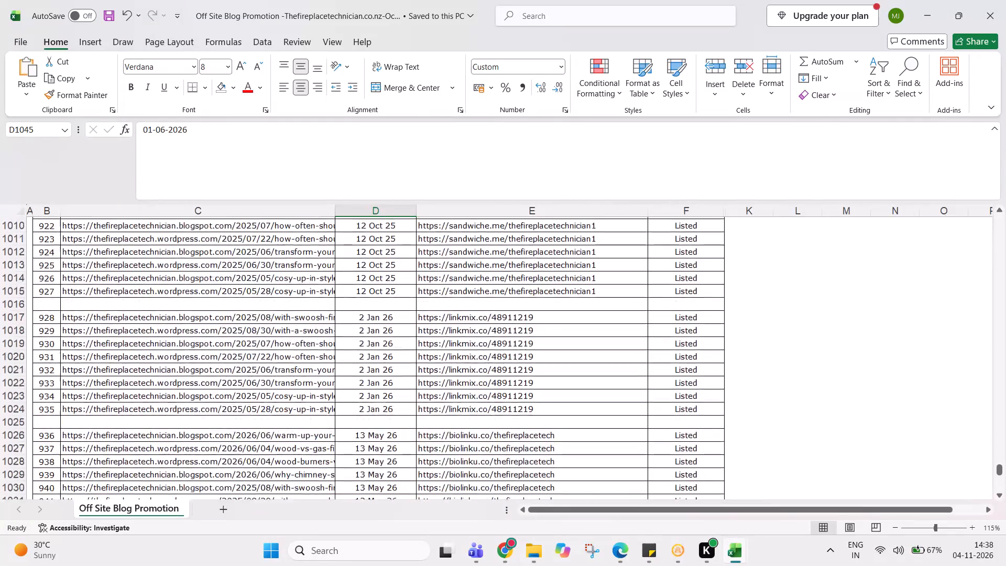
scroll(384, 423, up, 1)
scroll(384, 423, down, 4)
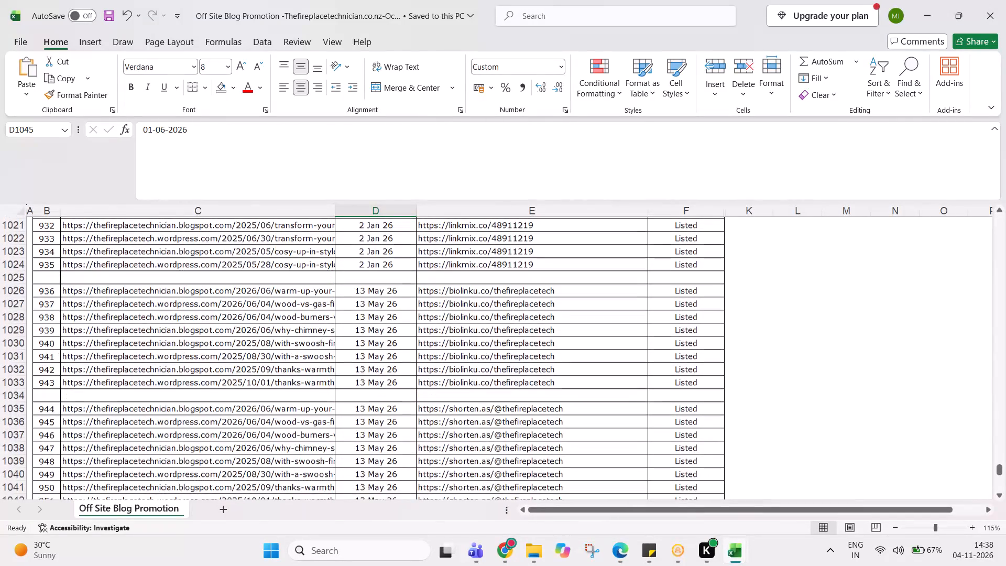
scroll(384, 423, down, 2)
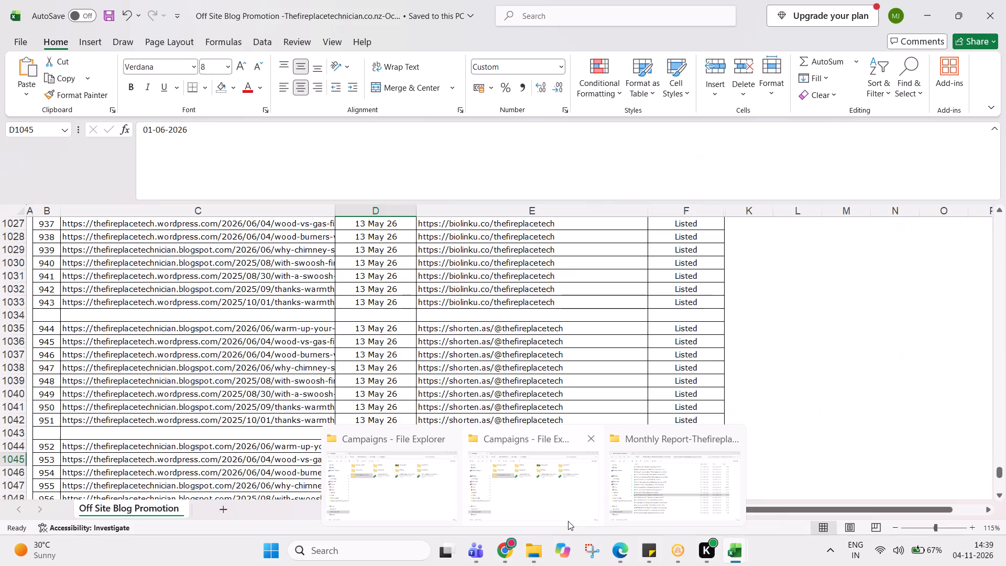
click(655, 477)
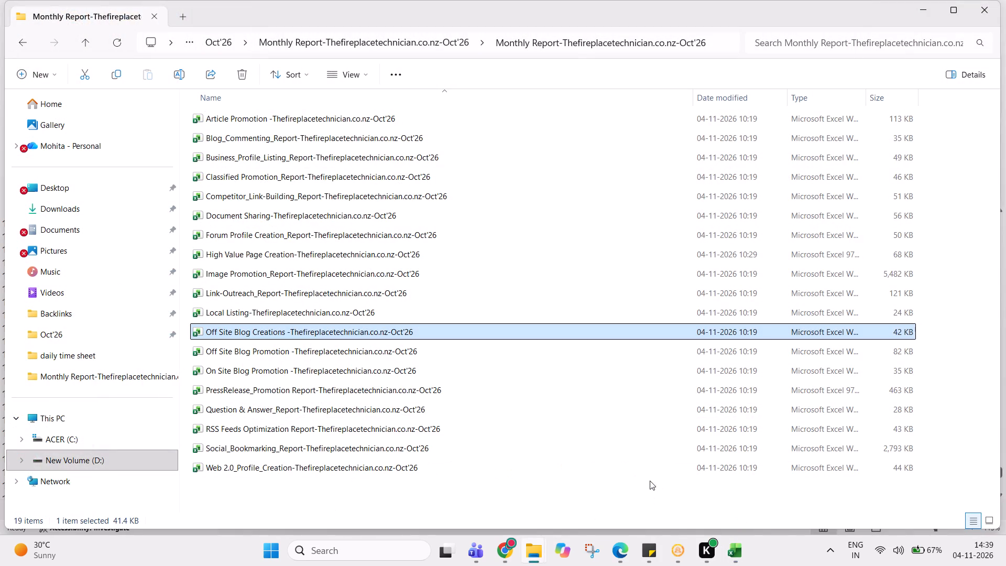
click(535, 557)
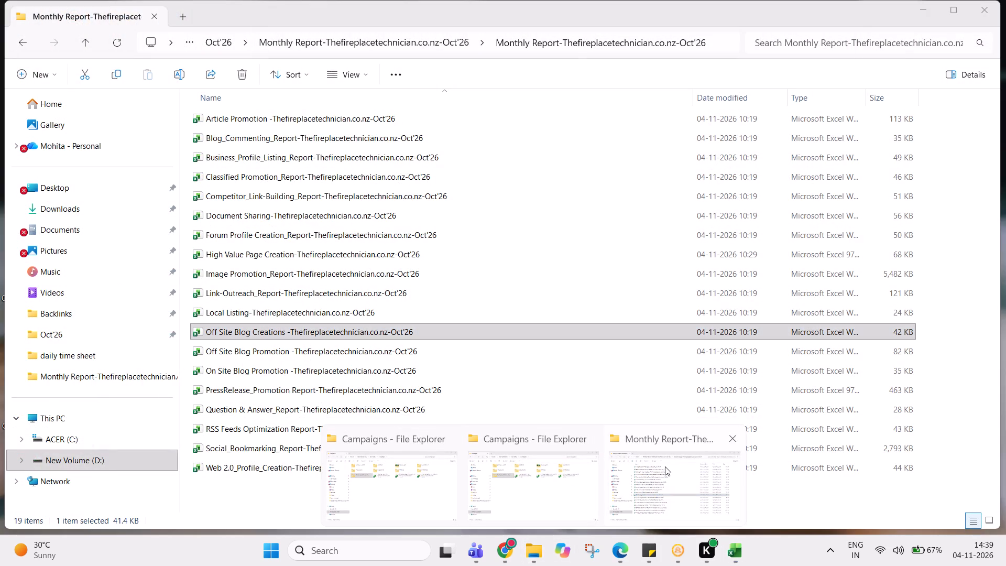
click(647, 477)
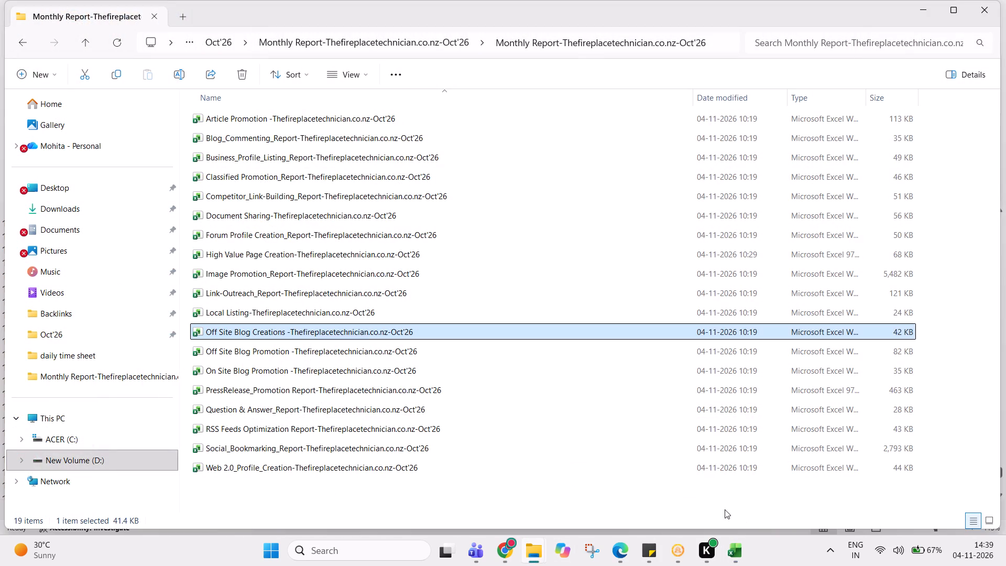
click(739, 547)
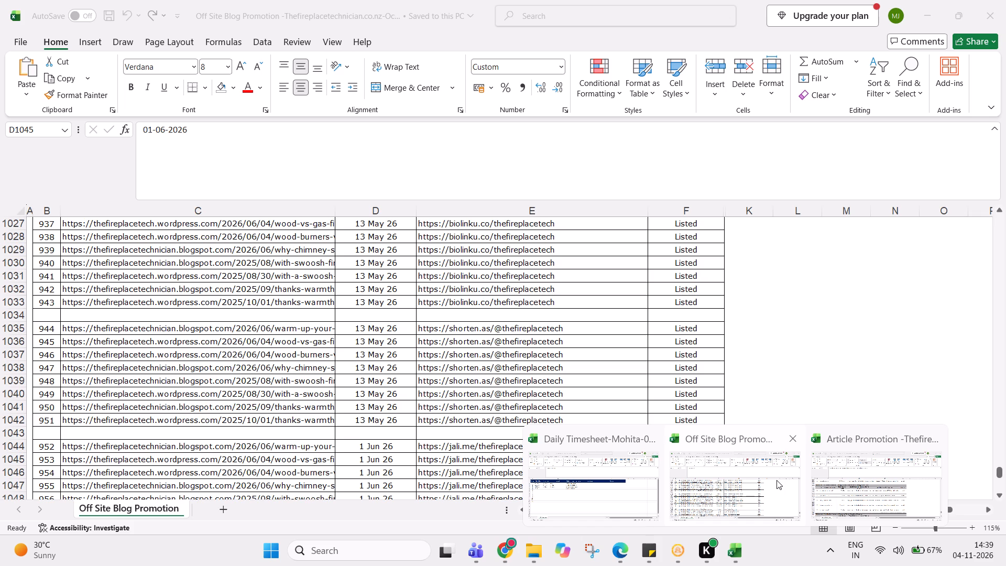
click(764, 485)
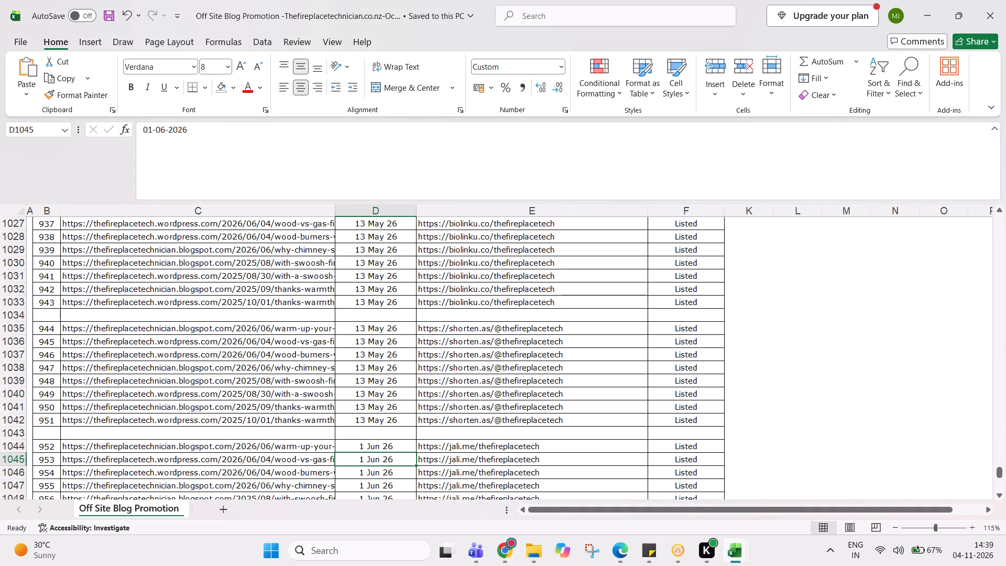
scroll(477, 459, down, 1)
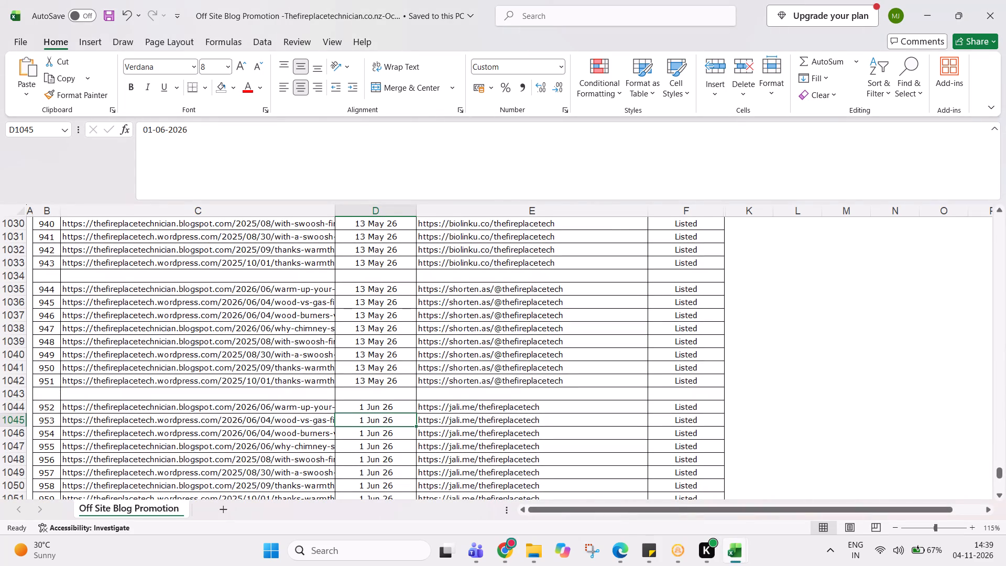
Switch to the Article Promotion workbook and examine the submission dates of Articles #61 to #63.
click(739, 560)
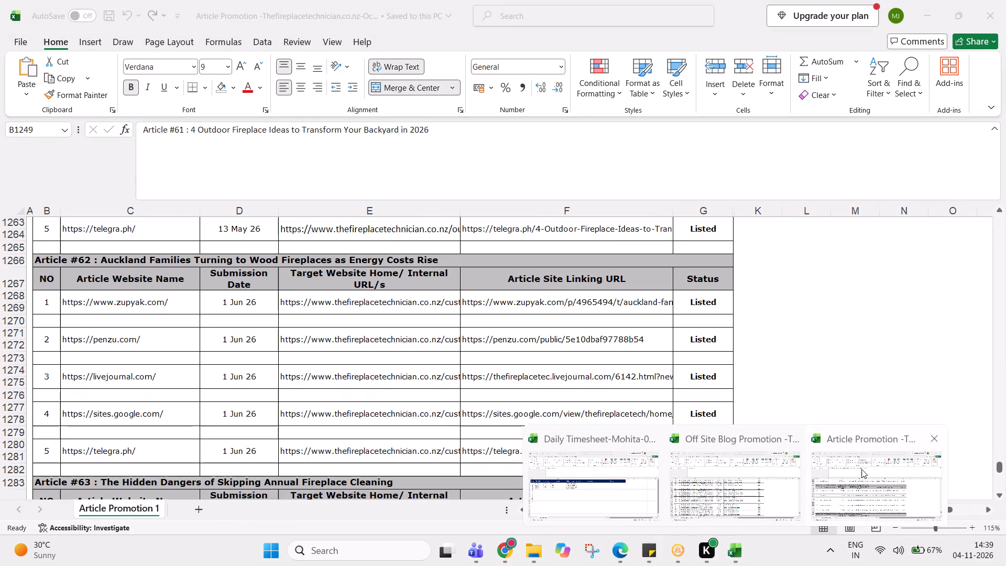
click(861, 469)
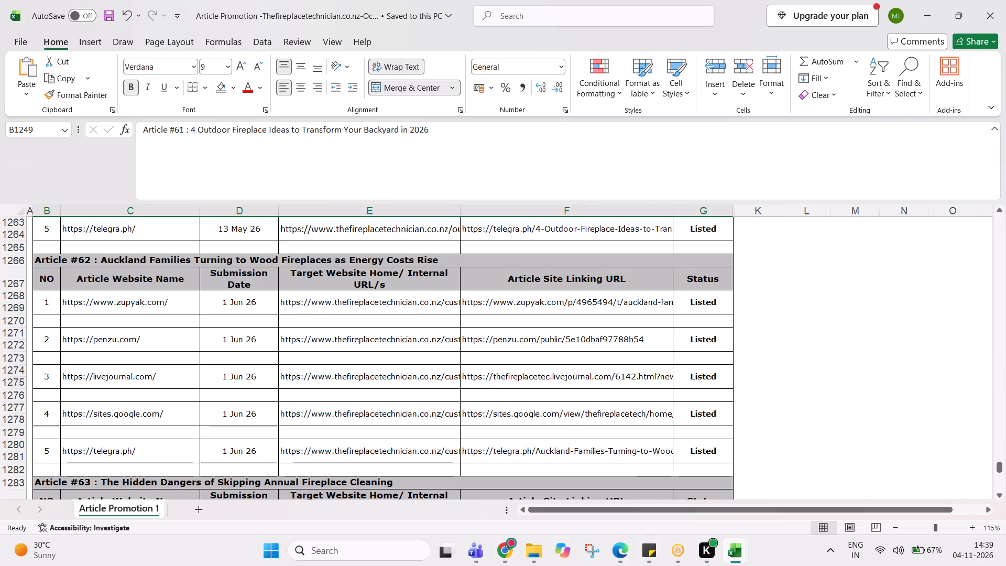
scroll(265, 423, up, 1)
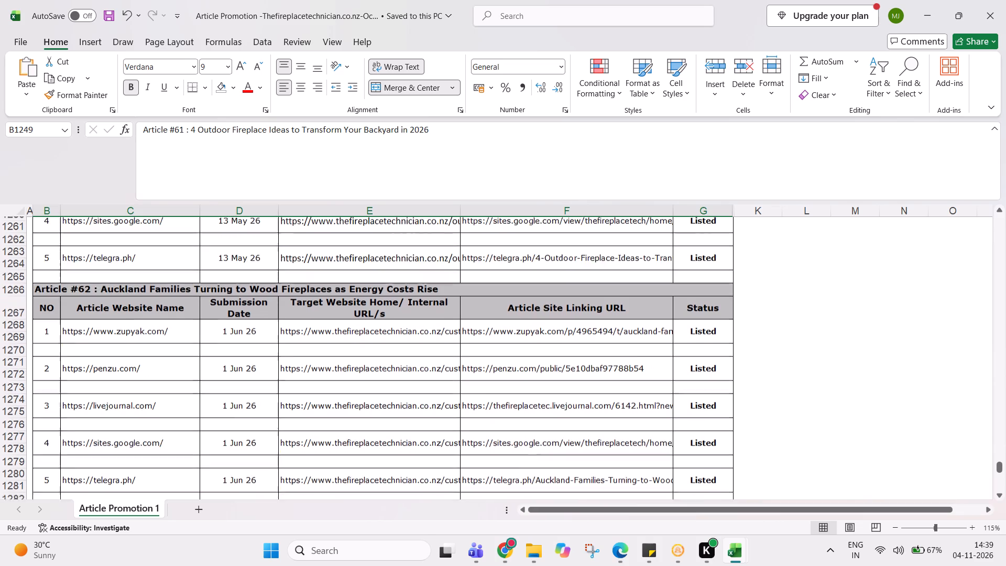
scroll(265, 423, up, 2)
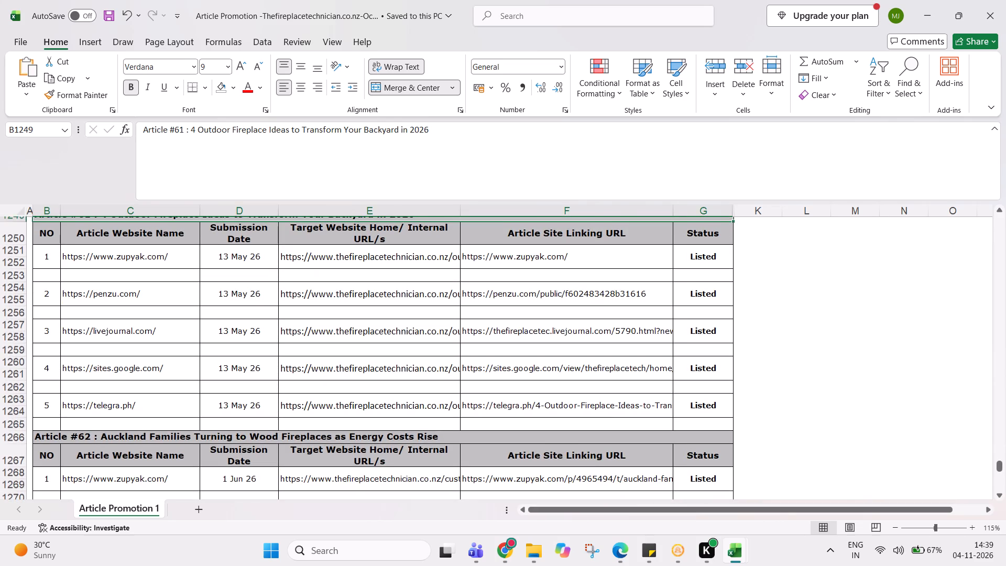
scroll(265, 423, up, 1)
scroll(265, 423, down, 1)
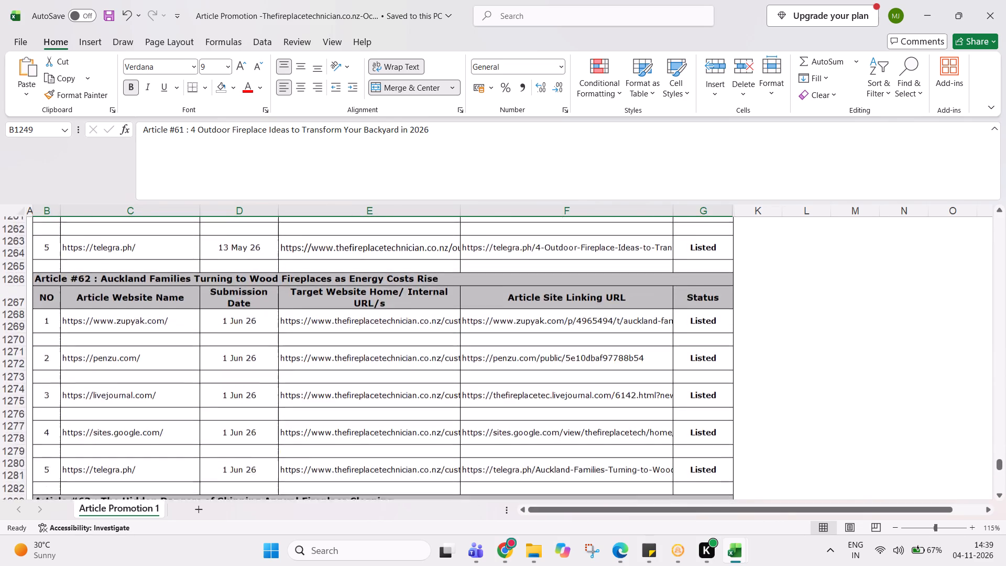
scroll(265, 423, down, 1)
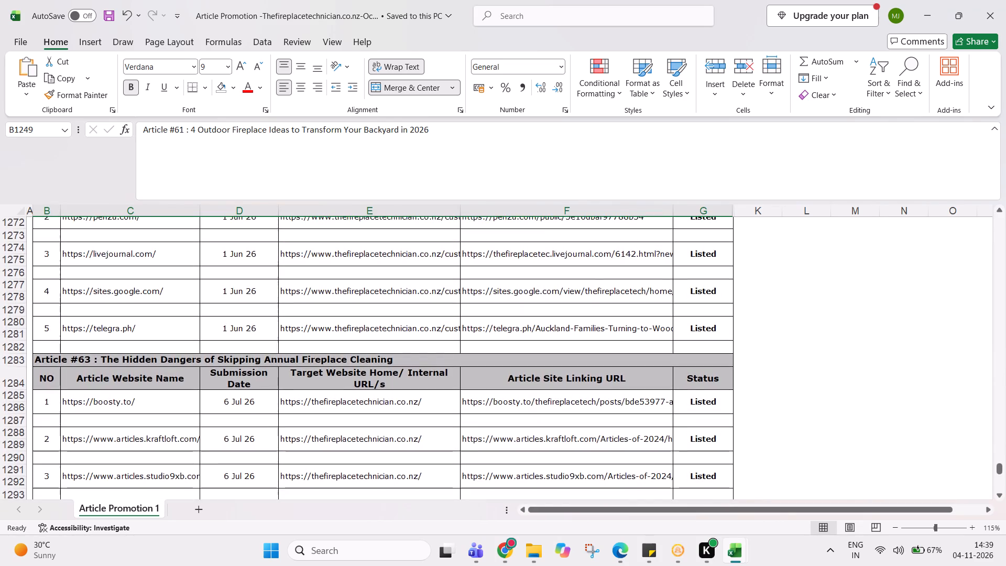
Return to the Off Site Blog Promotion workbook and recheck its 2026 submission dates, back to the January 2026 listings.
key(alt+Tab)
scroll(409, 433, down, 1)
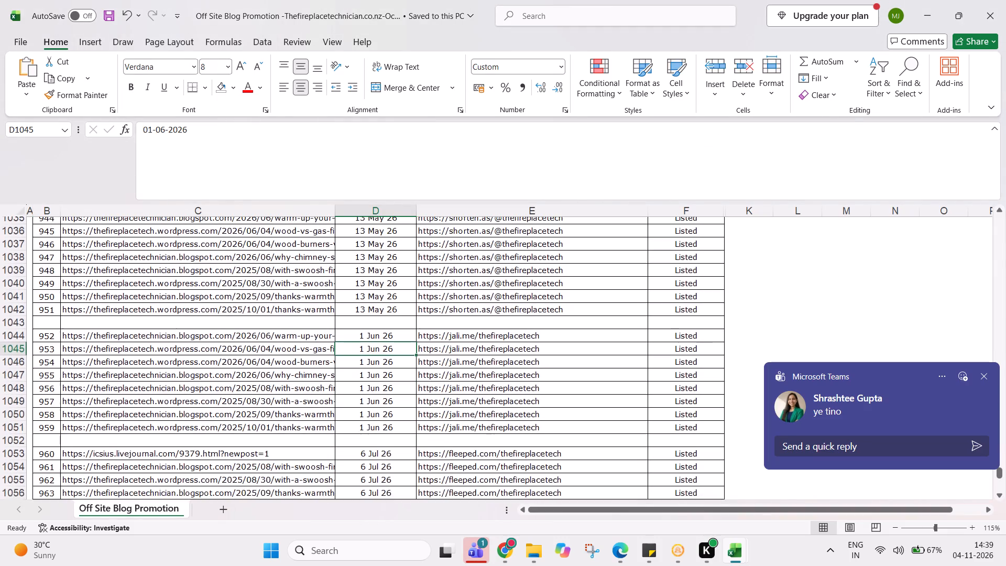
scroll(409, 433, down, 6)
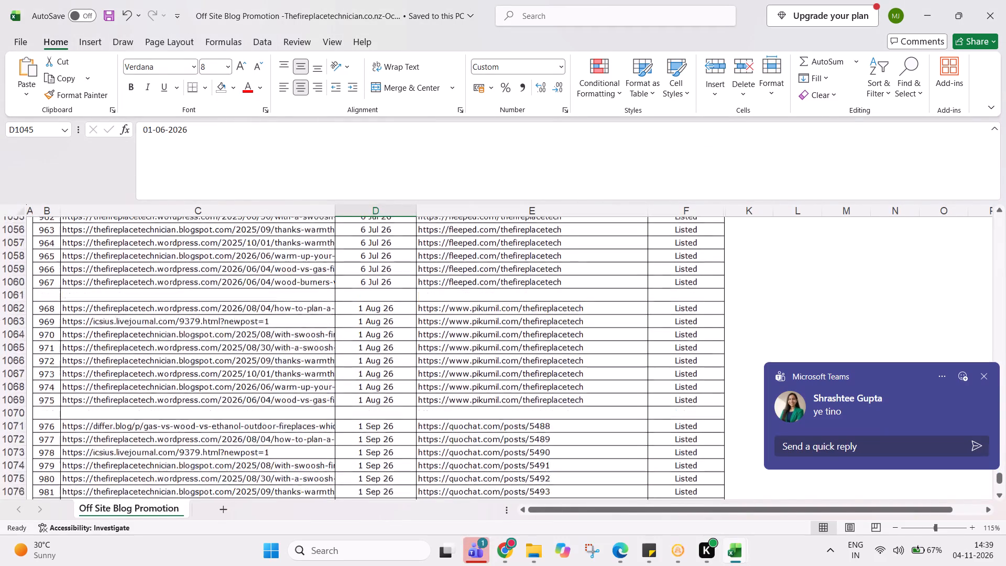
scroll(409, 433, down, 1)
scroll(409, 433, up, 3)
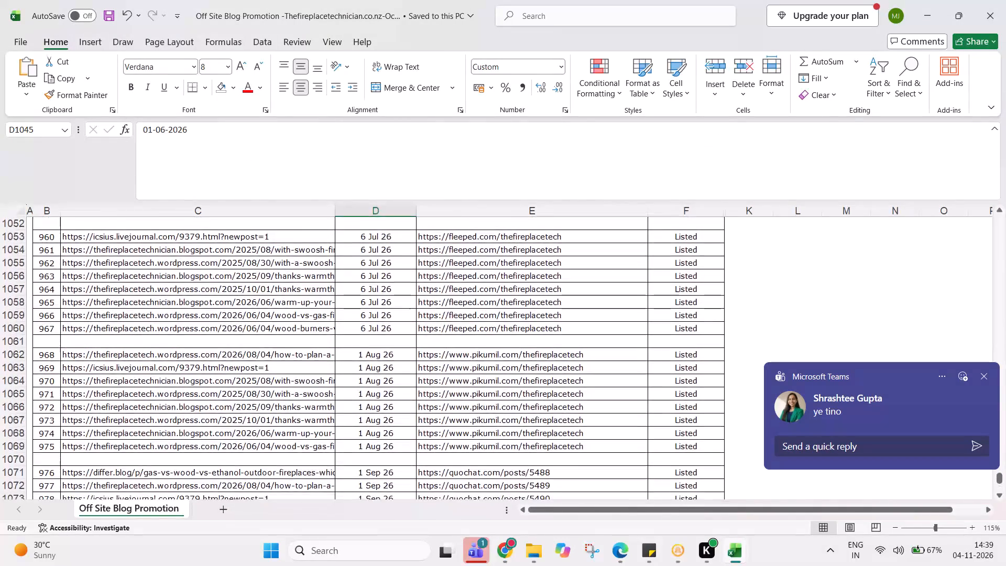
scroll(409, 433, up, 8)
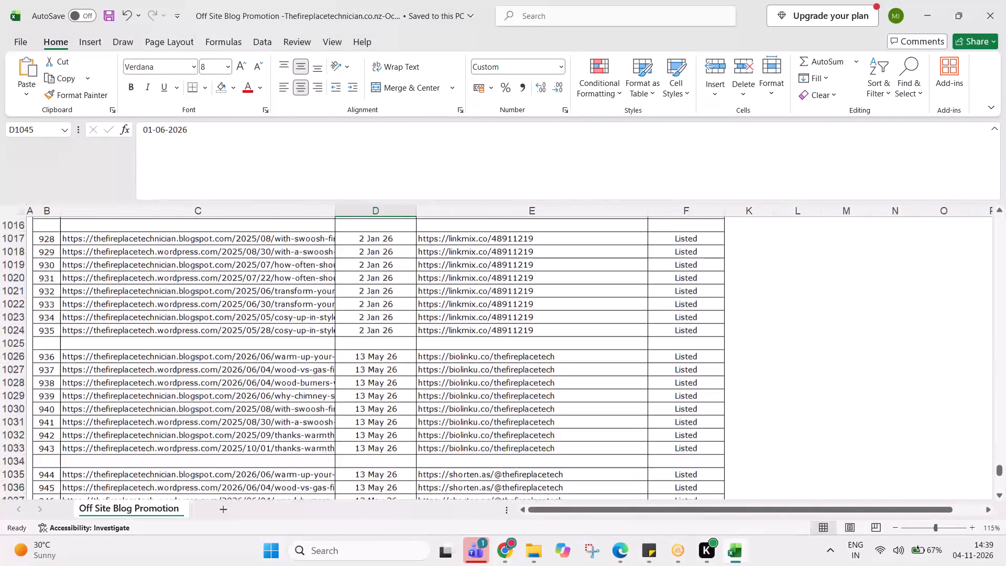
scroll(409, 433, up, 1)
click(381, 309)
Compare the submissions preceding May 2026 in the Article Promotion and Off Site Blog Promotion workbooks, inspecting the first January 2026 blog link.
key(alt+Tab)
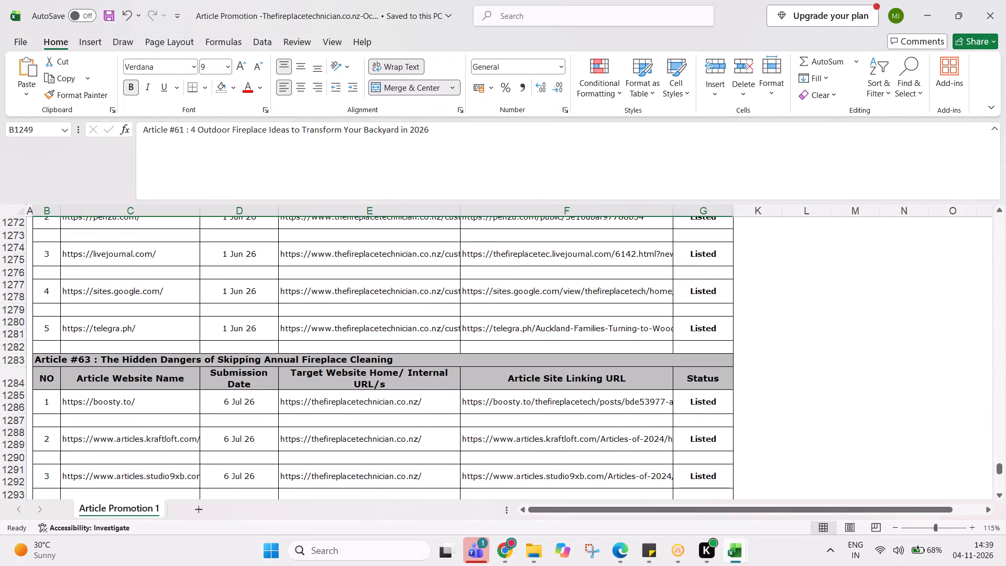
scroll(454, 369, up, 6)
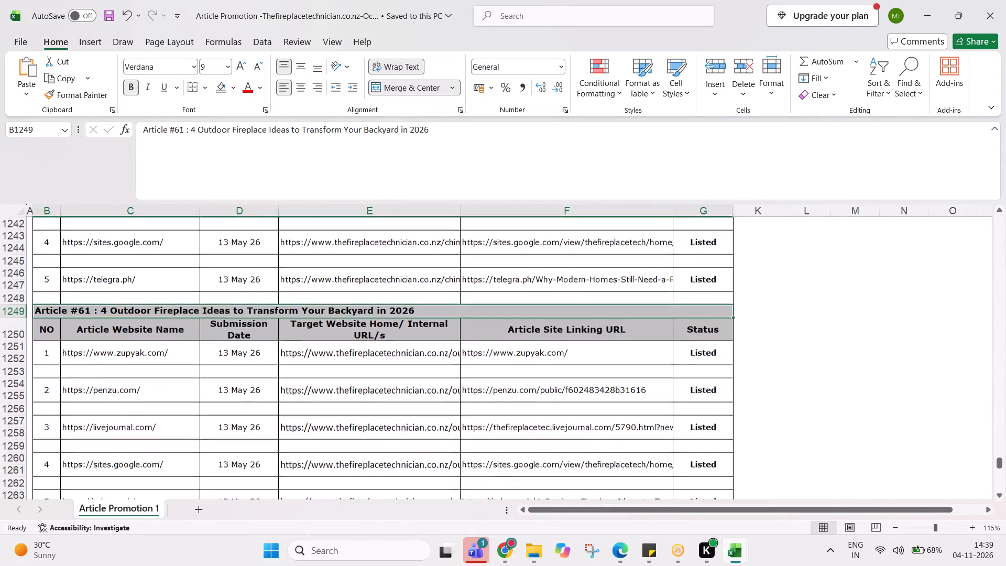
scroll(454, 369, up, 5)
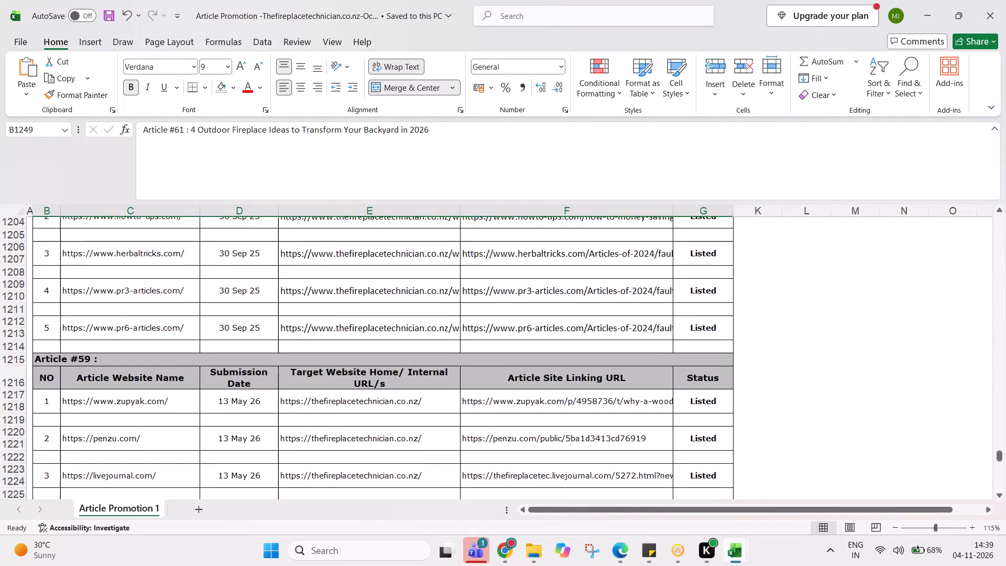
key(alt+Tab)
scroll(397, 338, up, 1)
key(alt+Tab)
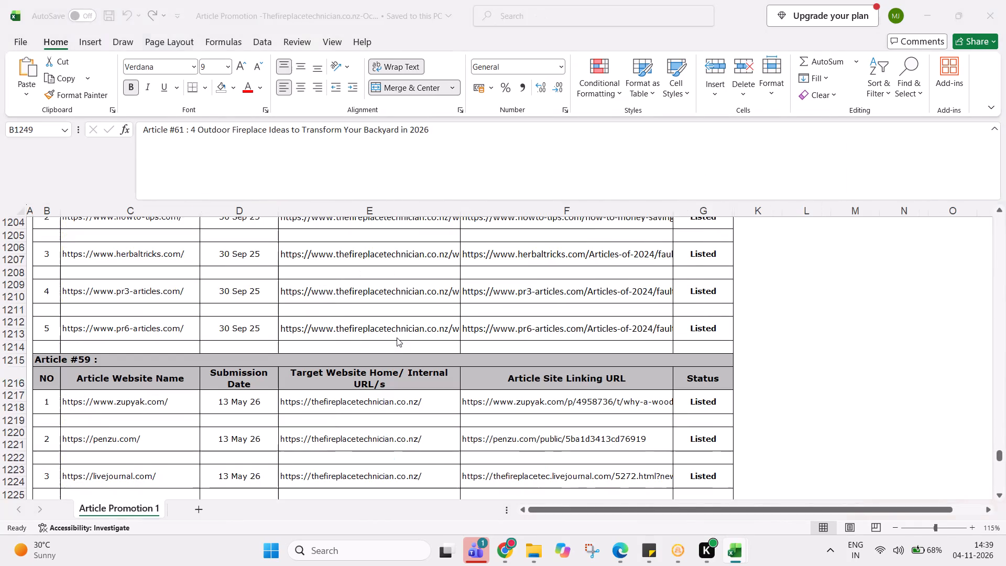
scroll(298, 335, up, 1)
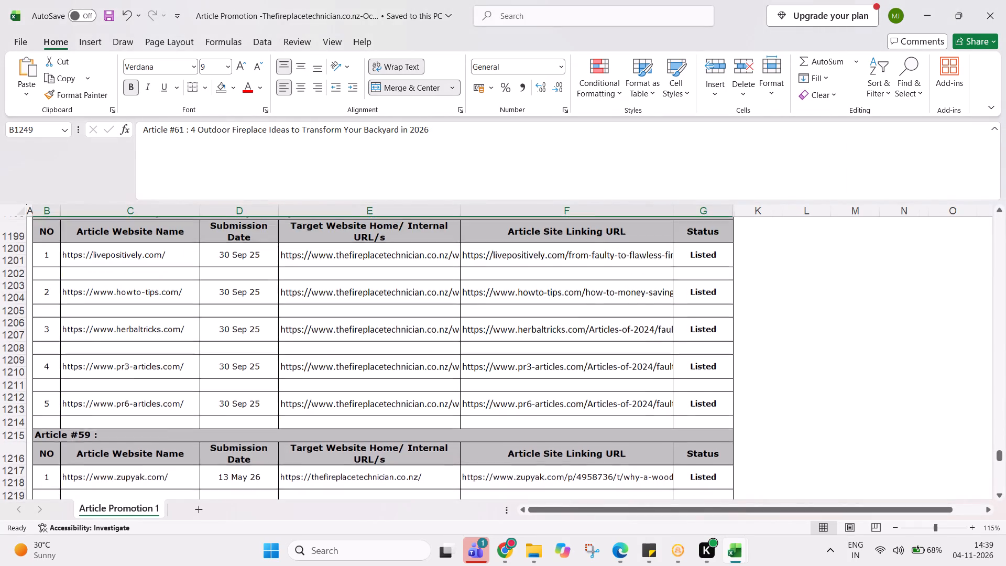
scroll(298, 335, up, 1)
key(alt+Tab)
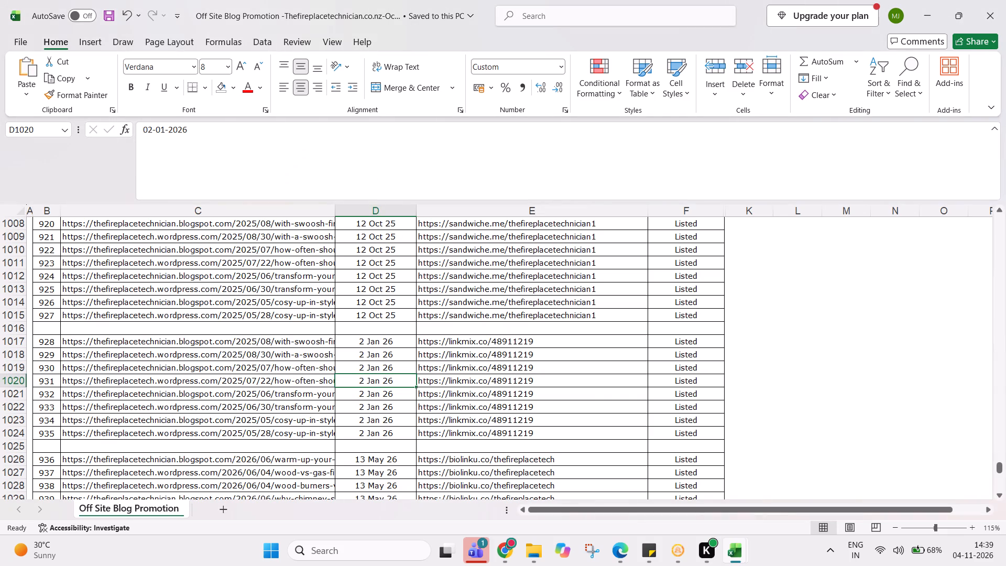
click(281, 344)
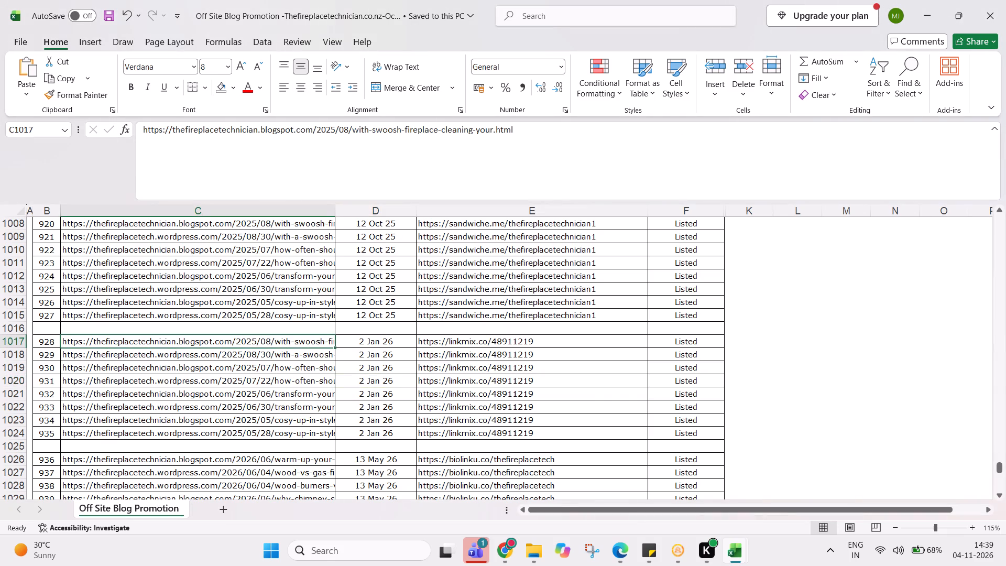
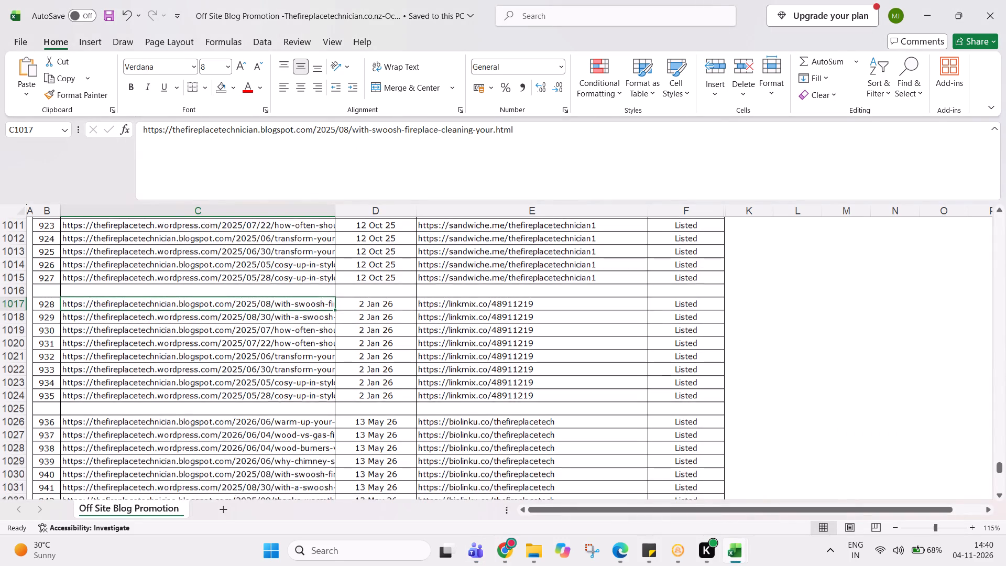
Examine the January 2026 submission dates and first blog link against the May 2026 listings that follow in the Off Site Blog Promotion sheet.
scroll(324, 431, down, 1)
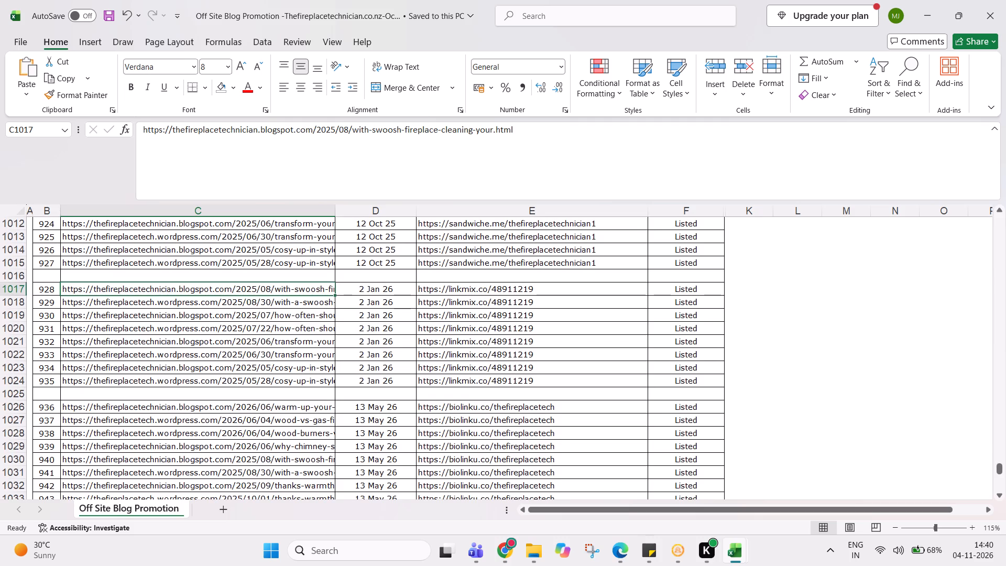
click(370, 288)
click(371, 305)
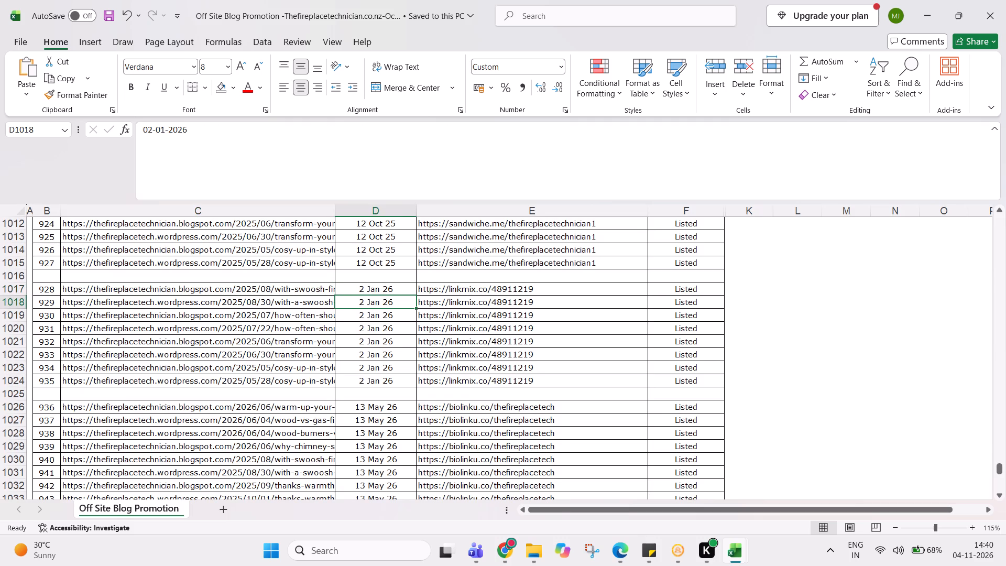
click(370, 291)
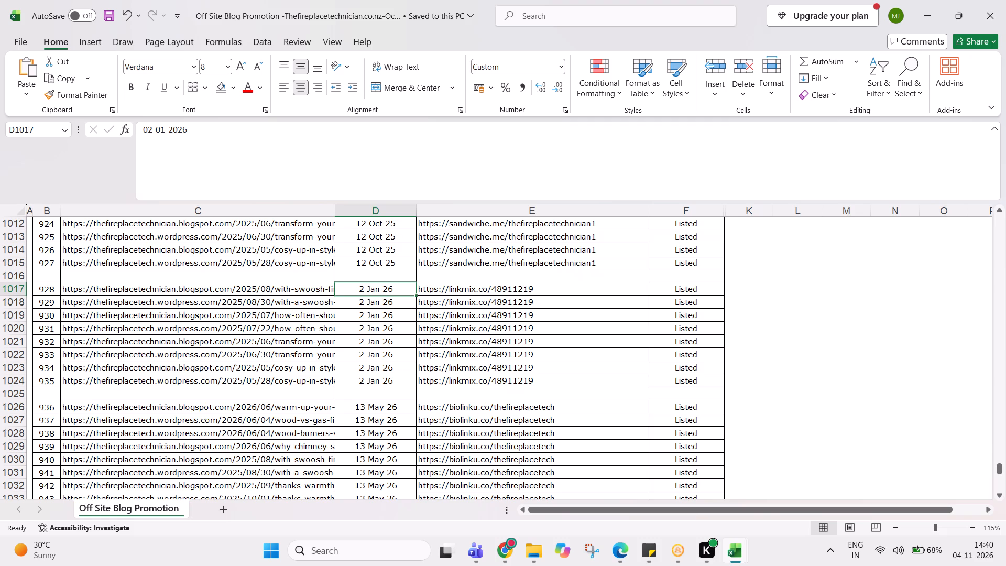
scroll(403, 407, down, 3)
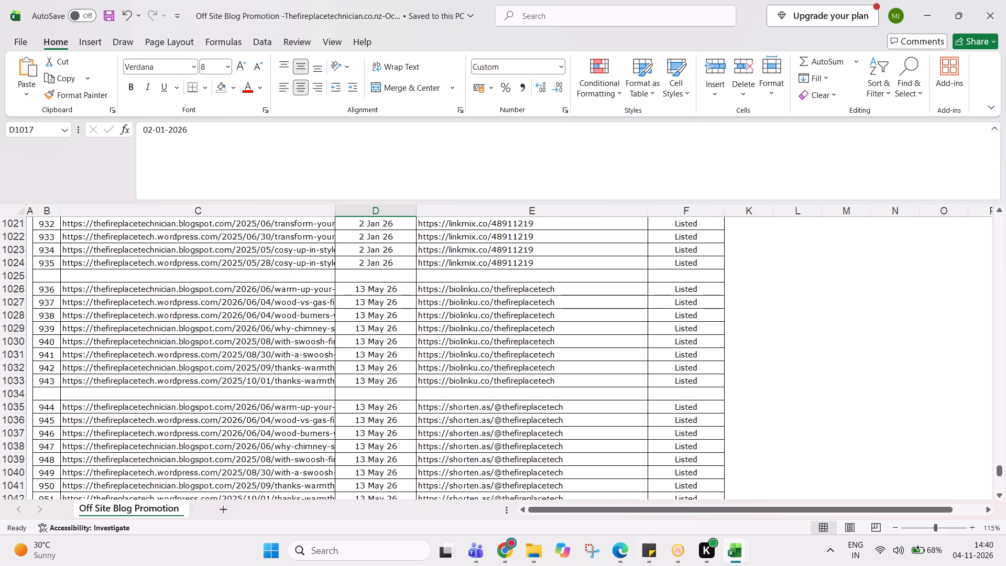
scroll(355, 395, up, 3)
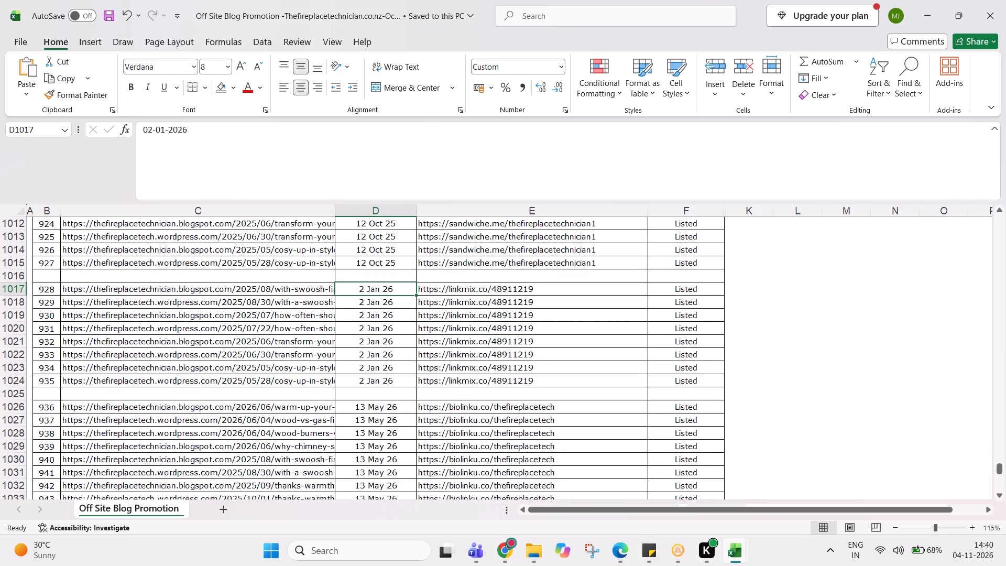
scroll(412, 407, down, 2)
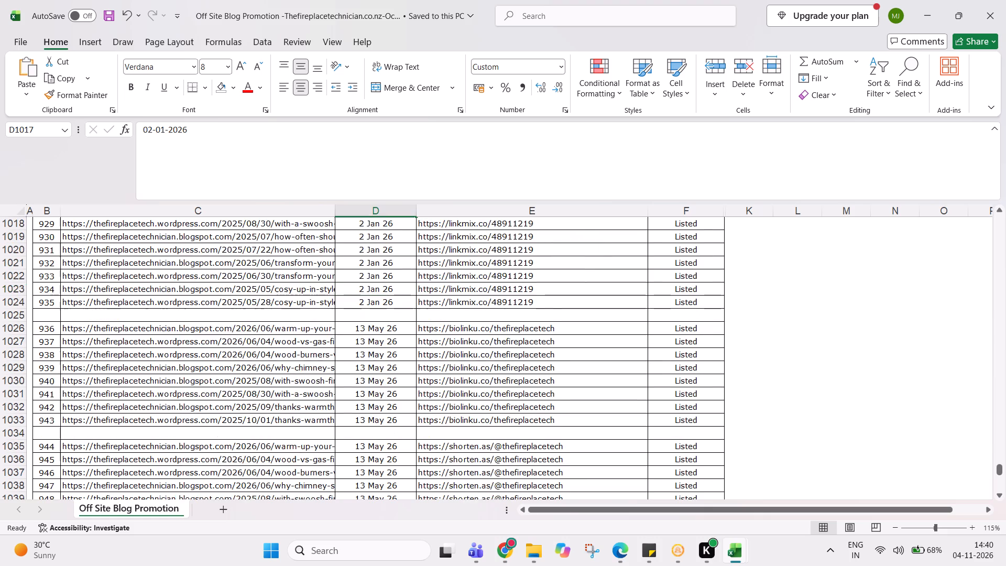
scroll(412, 407, down, 3)
scroll(410, 407, up, 2)
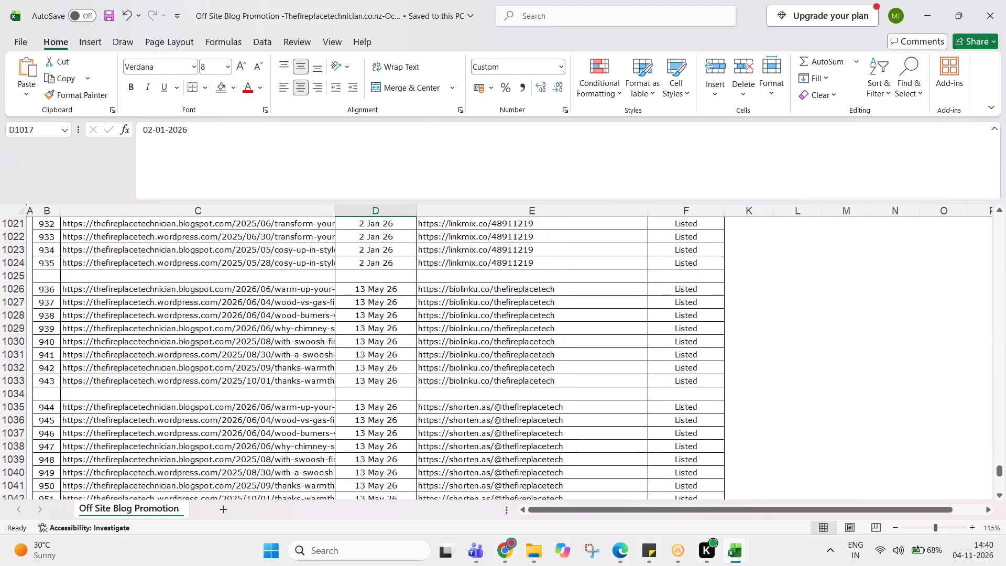
scroll(409, 407, up, 3)
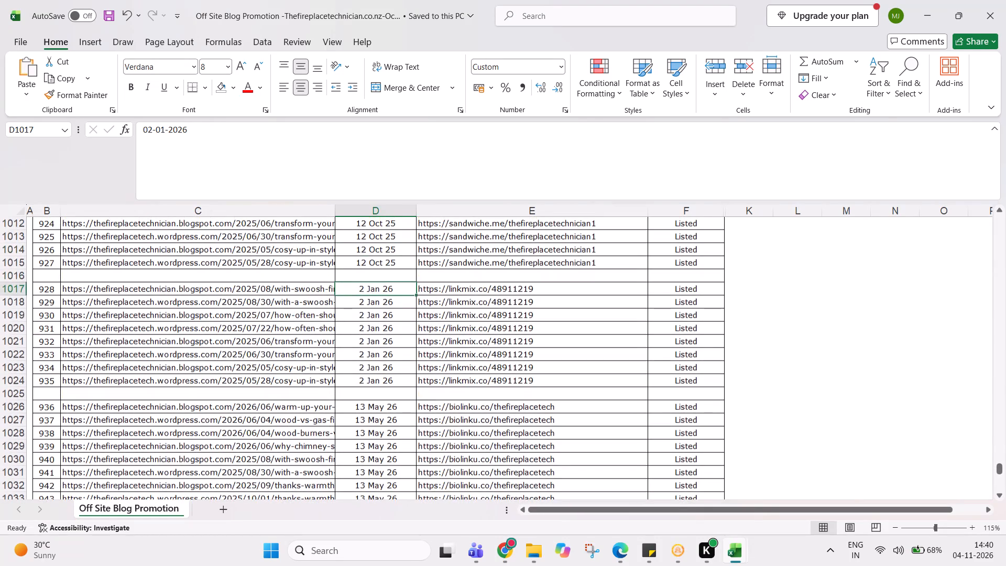
click(258, 289)
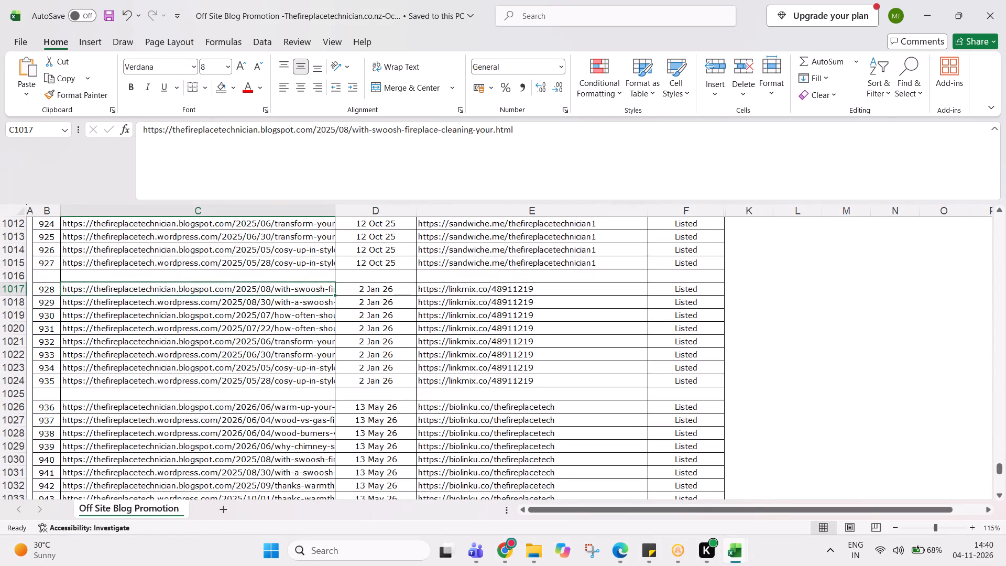
Check the June and July 2026 listings' submission dates, working back through the May 2026 entries.
scroll(383, 386, down, 9)
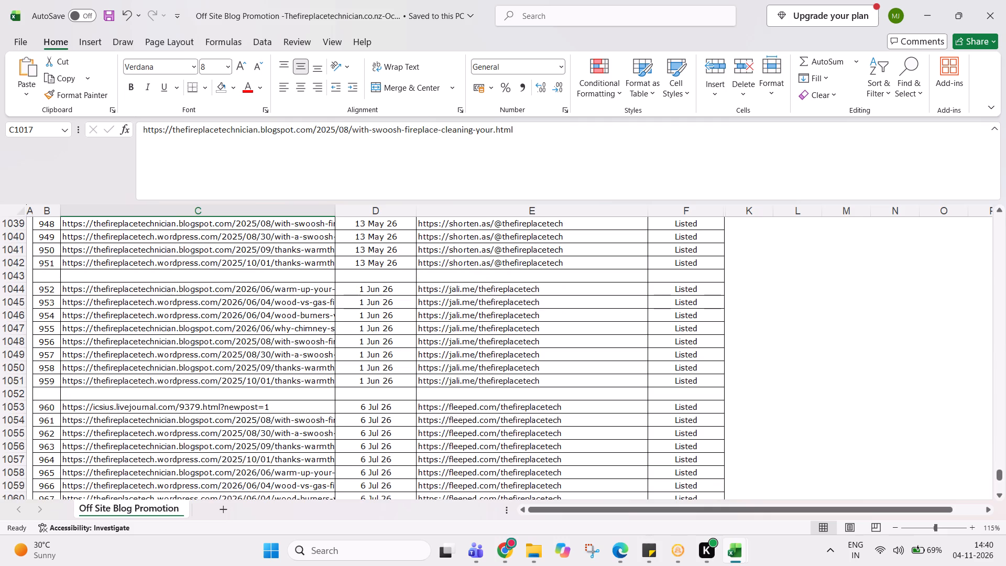
scroll(381, 386, up, 2)
click(373, 367)
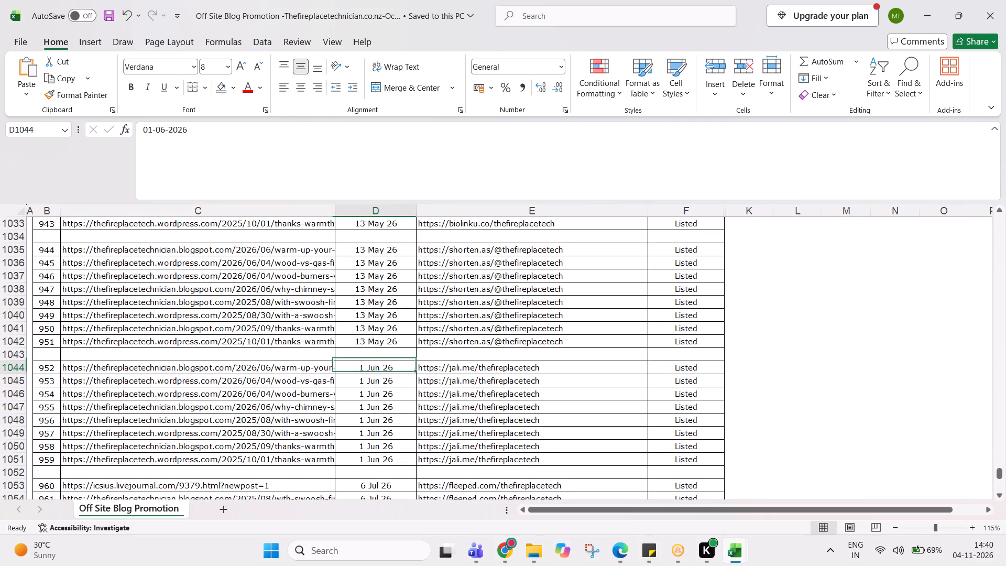
scroll(373, 367, up, 2)
click(367, 348)
scroll(367, 348, up, 2)
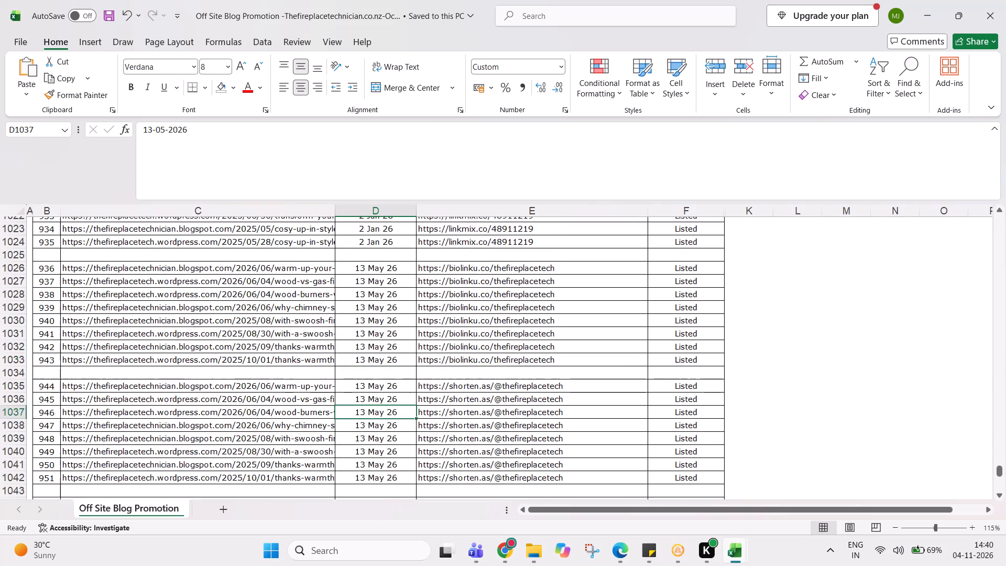
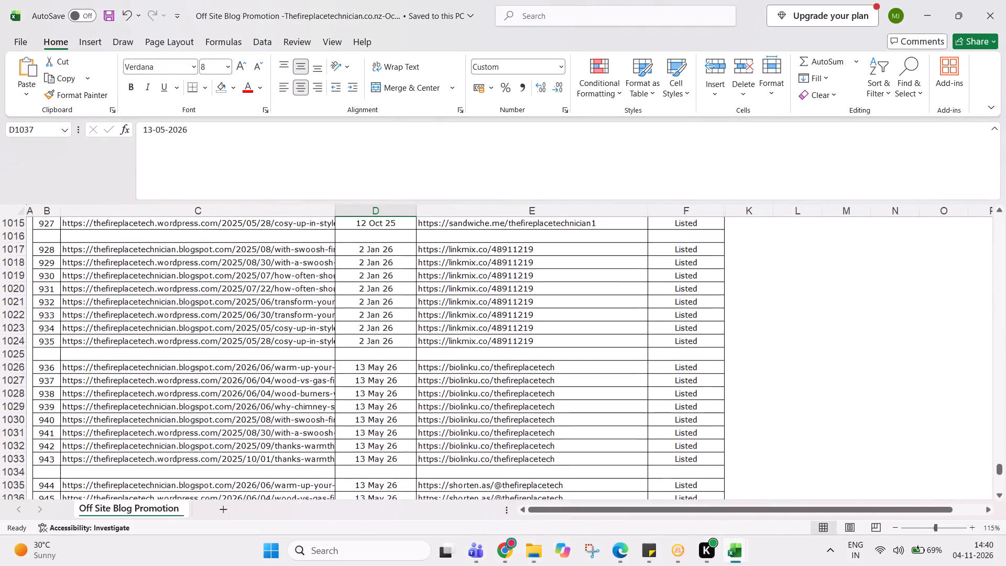
Examine the full address of the first January 2026 blog link in the Off Site Blog Promotion sheet.
scroll(257, 313, up, 1)
click(256, 291)
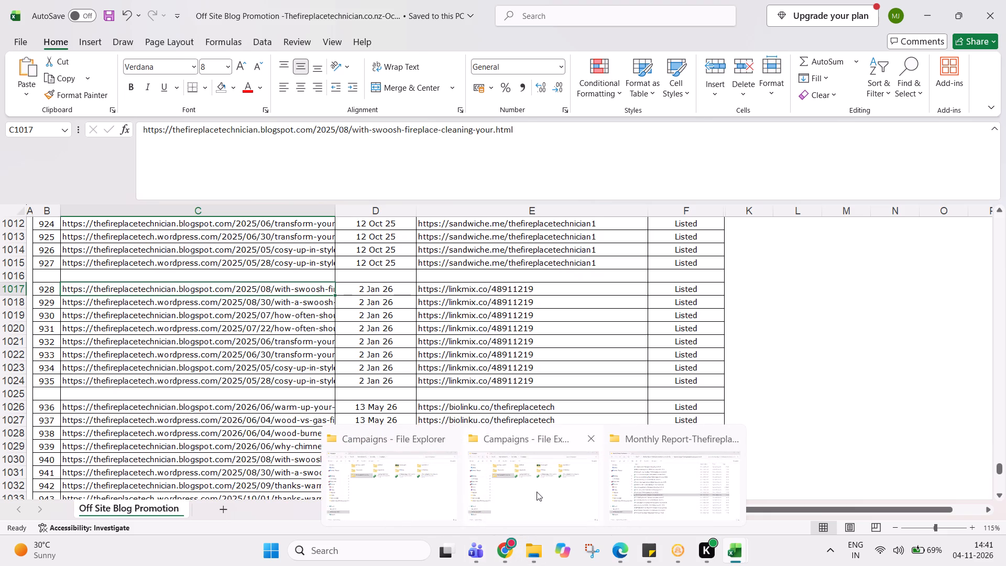
In File Explorer, check the Oct'26 folder inside Thefireplacetechnician.co.nz's Aricles and blogs folder, and return to the month folders.
click(537, 491)
double_click(296, 184)
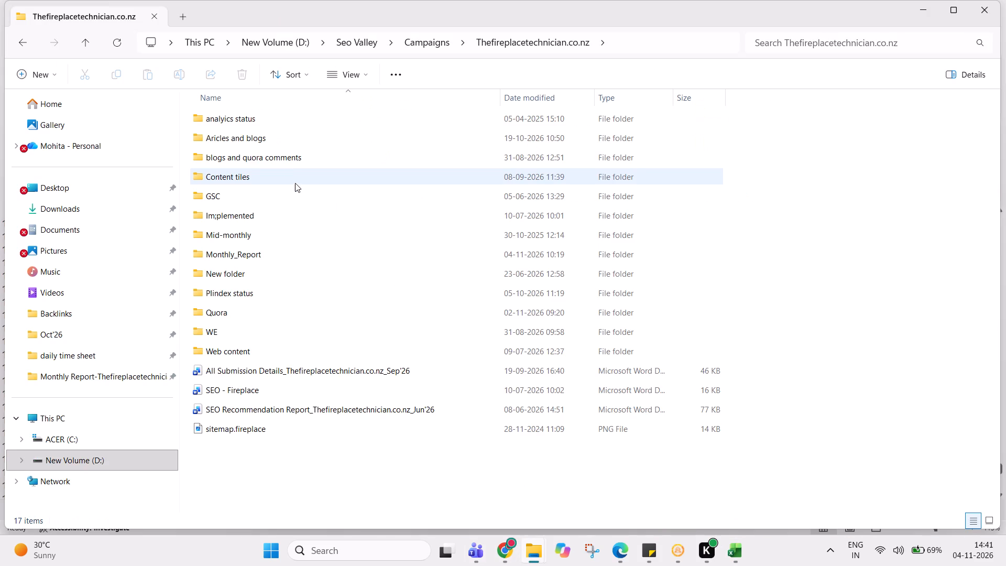
double_click(268, 139)
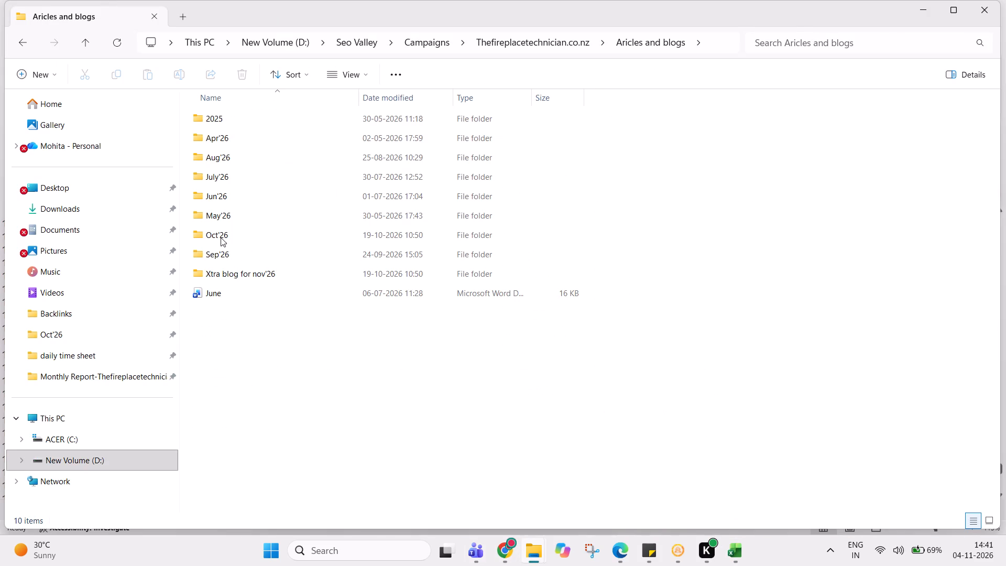
double_click(220, 235)
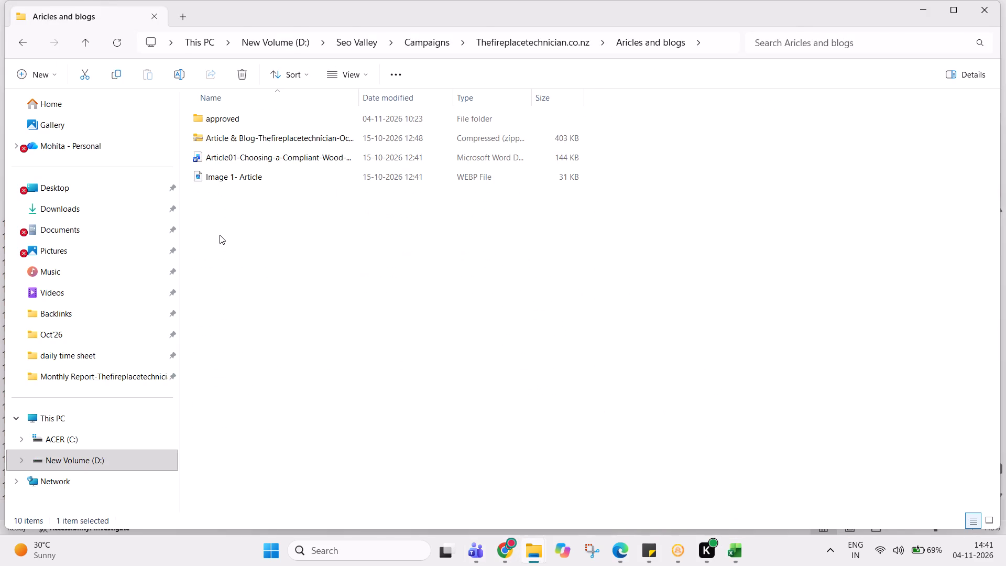
click(513, 50)
click(410, 223)
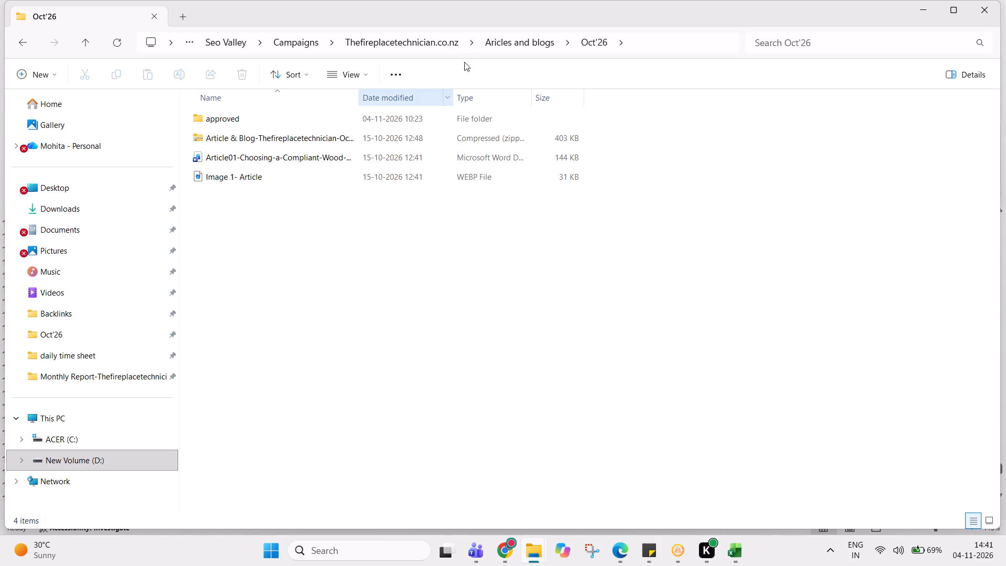
click(515, 49)
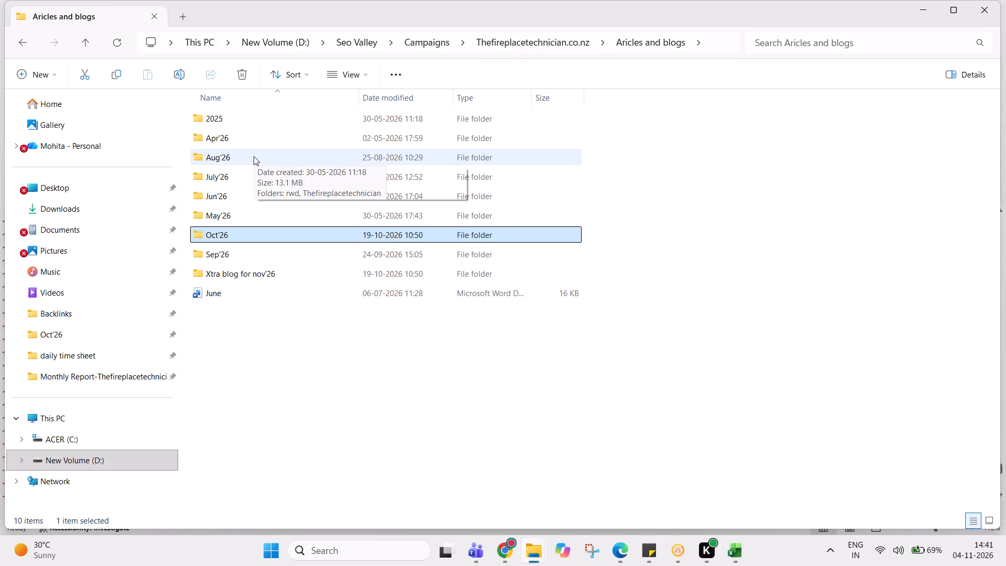
Open the June 2026 blog document from the Jun'26 rwd folder and read its meta details and title.
double_click(233, 197)
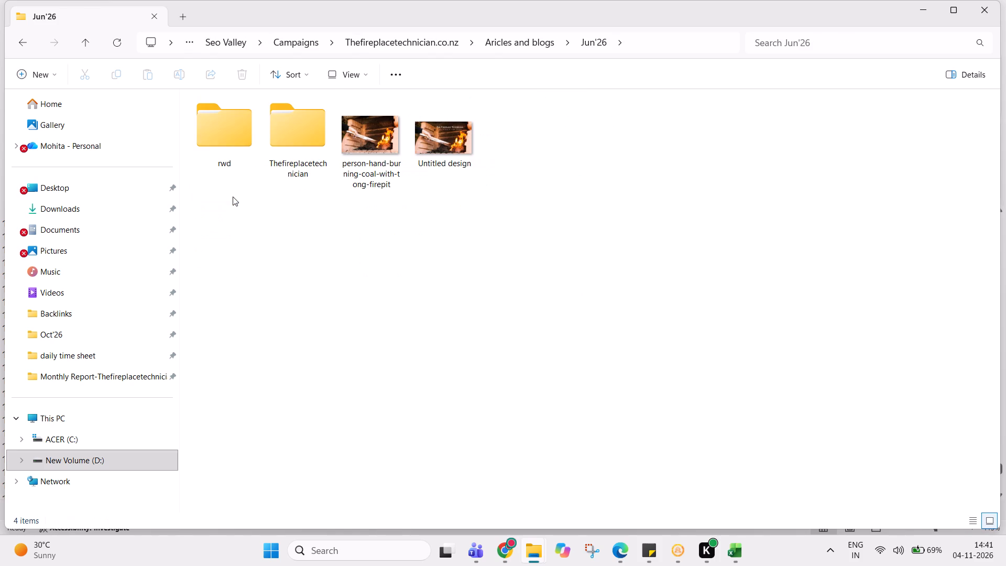
double_click(242, 142)
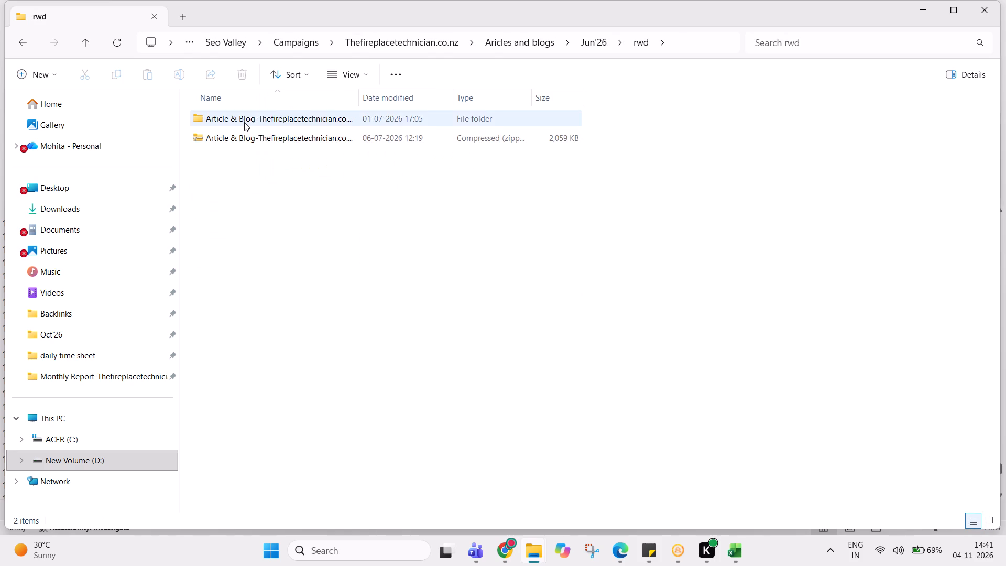
double_click(244, 122)
double_click(246, 120)
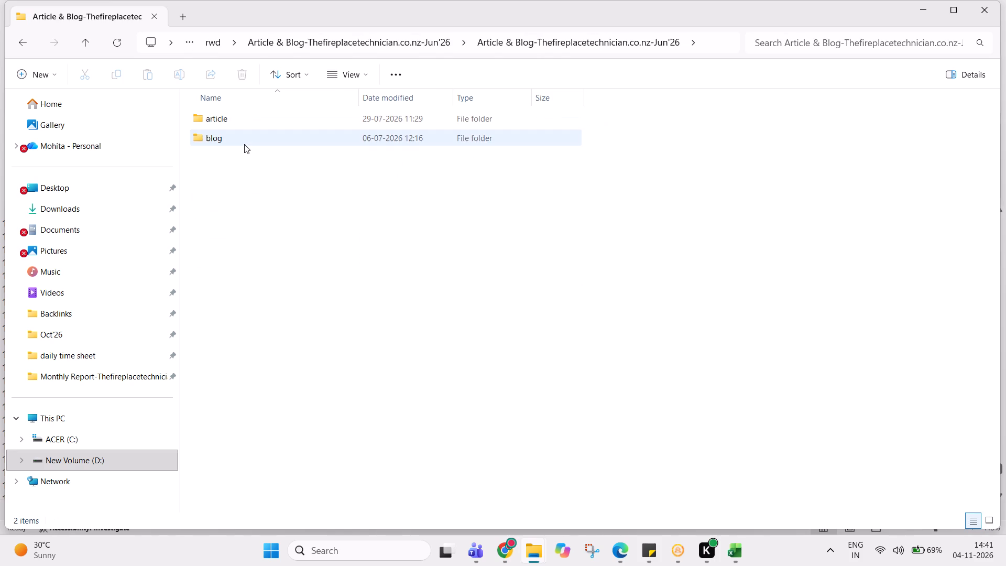
double_click(243, 138)
double_click(247, 120)
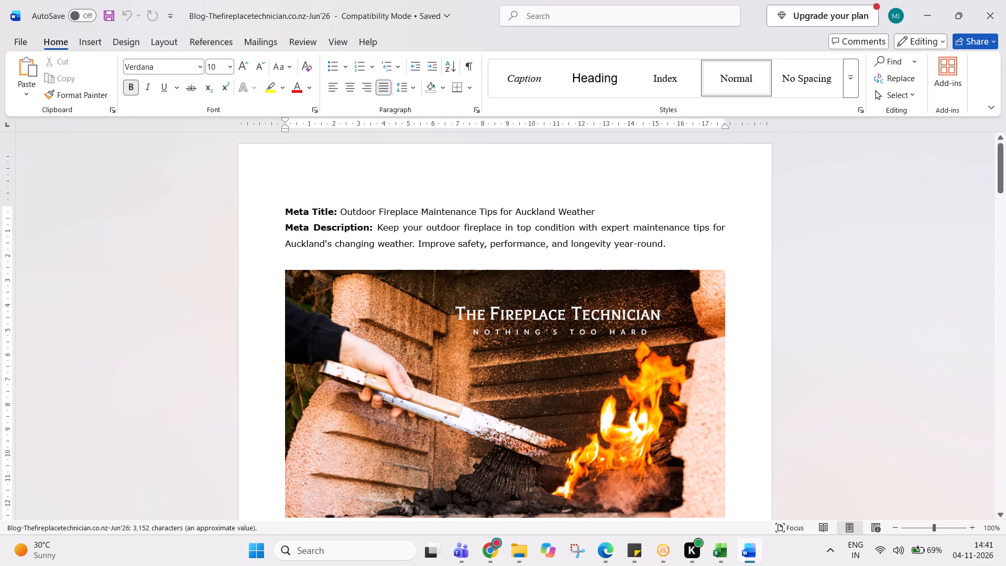
scroll(467, 298, down, 1)
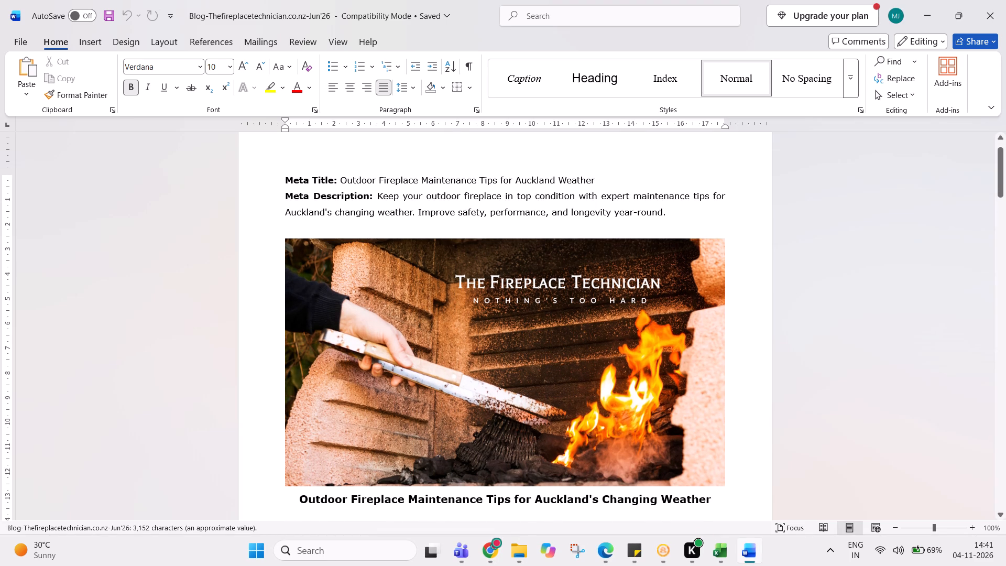
Back in the Off Site Blog Promotion workbook, compare the January and May 2026 blog links and examine the surrounding October 2025 to May 2026 listings.
click(716, 557)
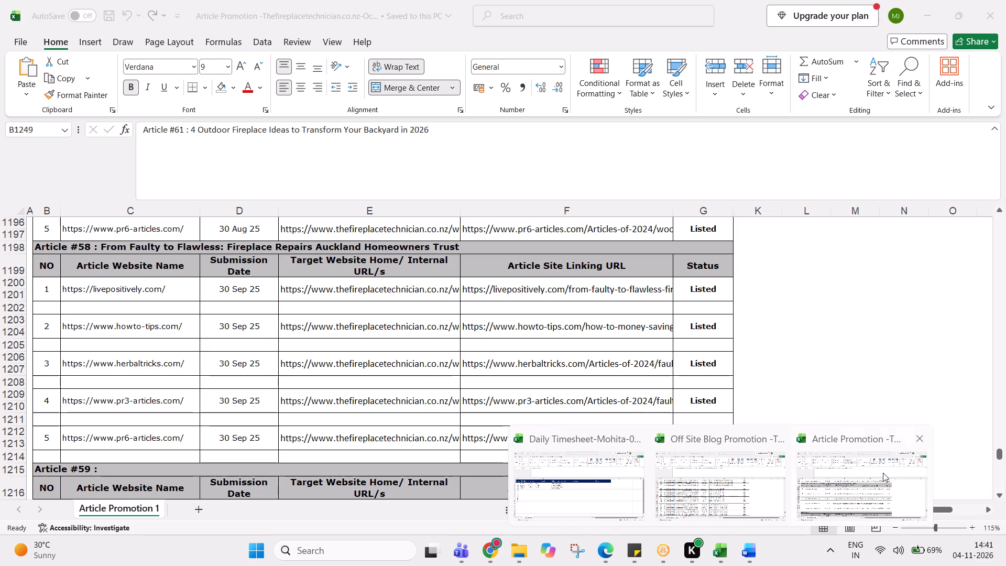
click(883, 473)
click(721, 555)
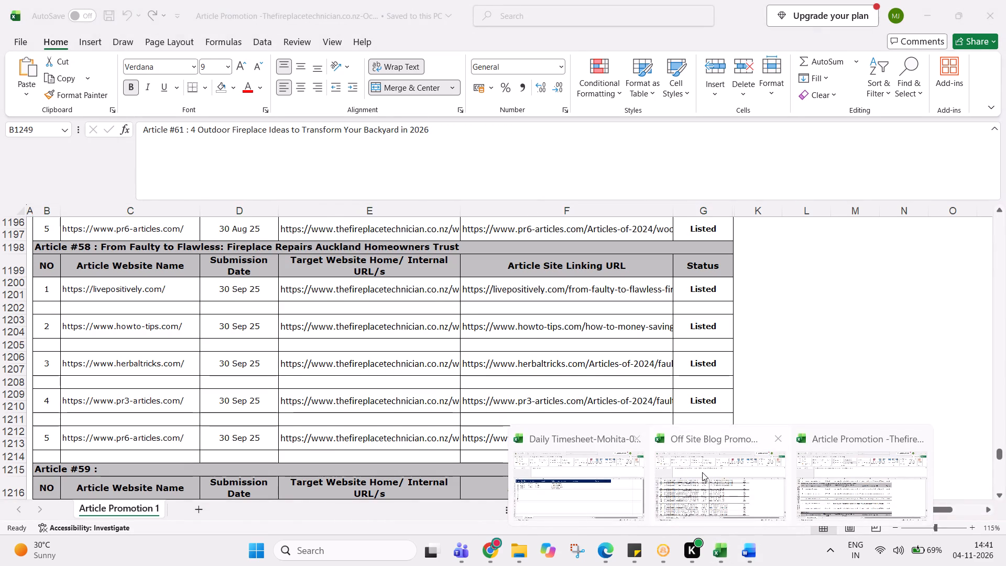
click(703, 472)
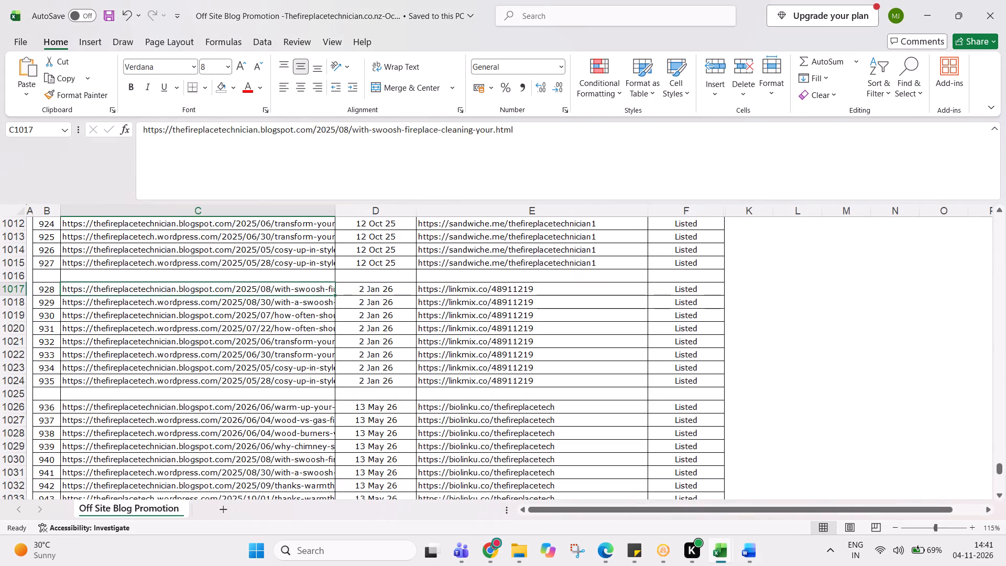
click(288, 407)
click(298, 418)
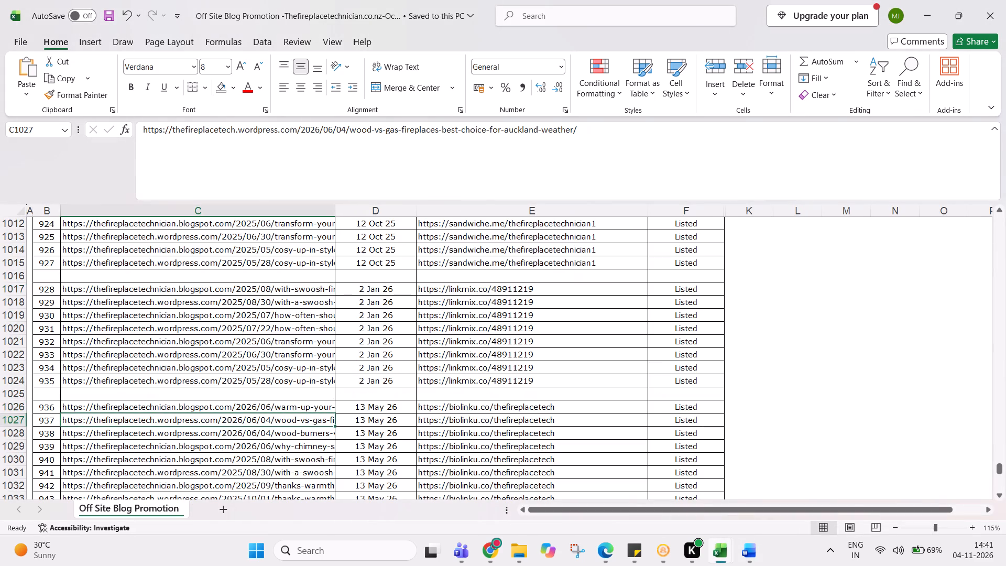
click(297, 382)
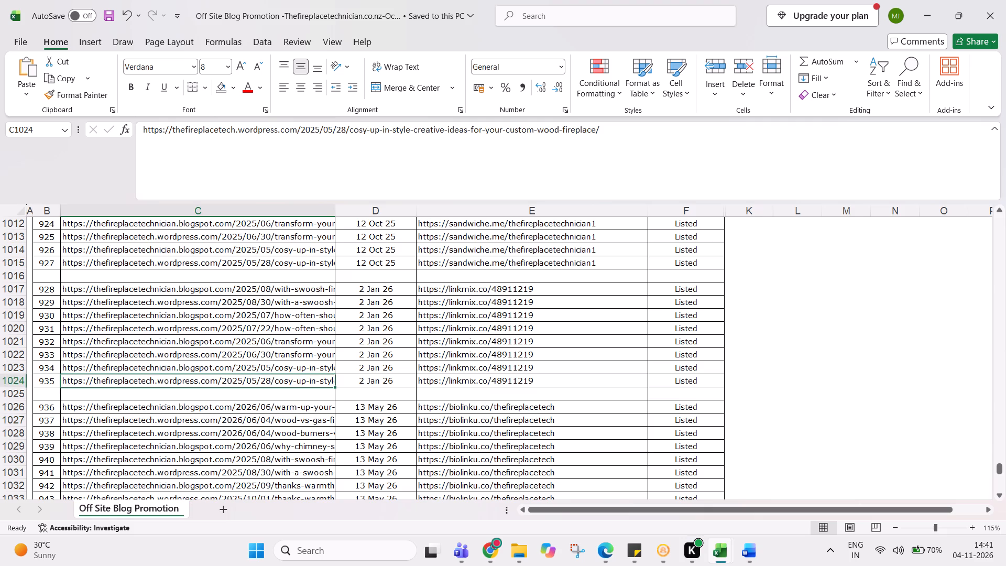
scroll(297, 382, up, 3)
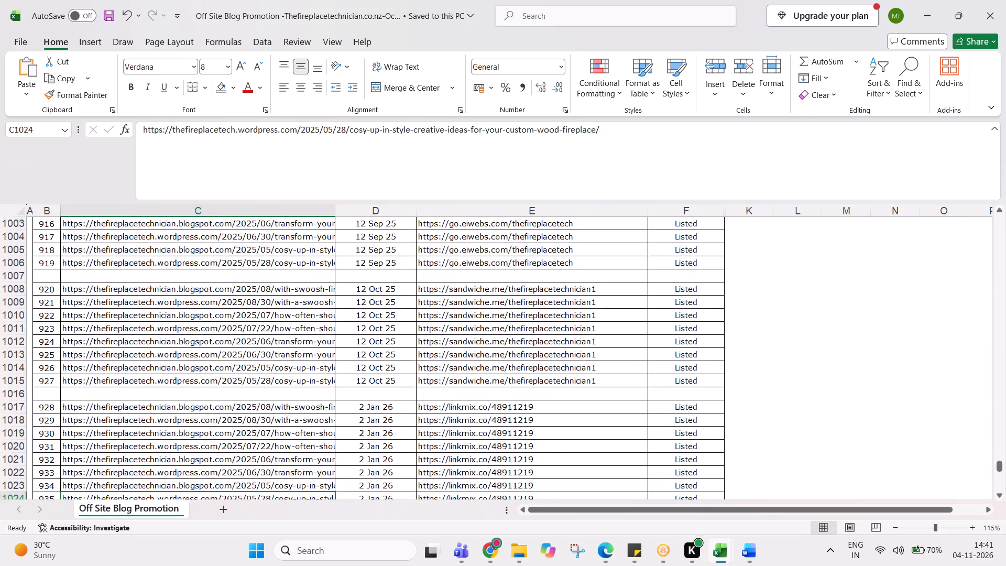
scroll(297, 382, down, 6)
scroll(297, 383, up, 1)
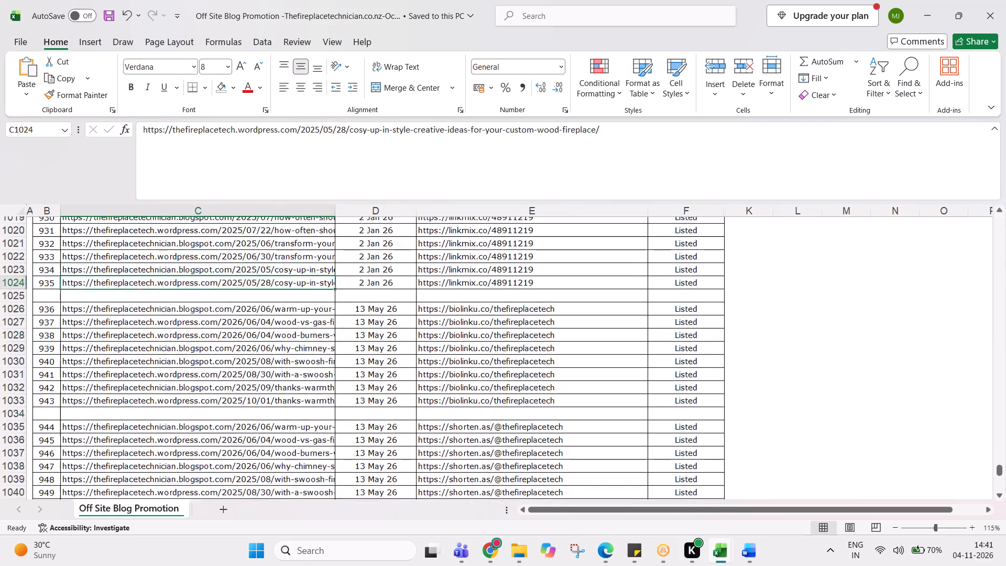
scroll(297, 383, up, 3)
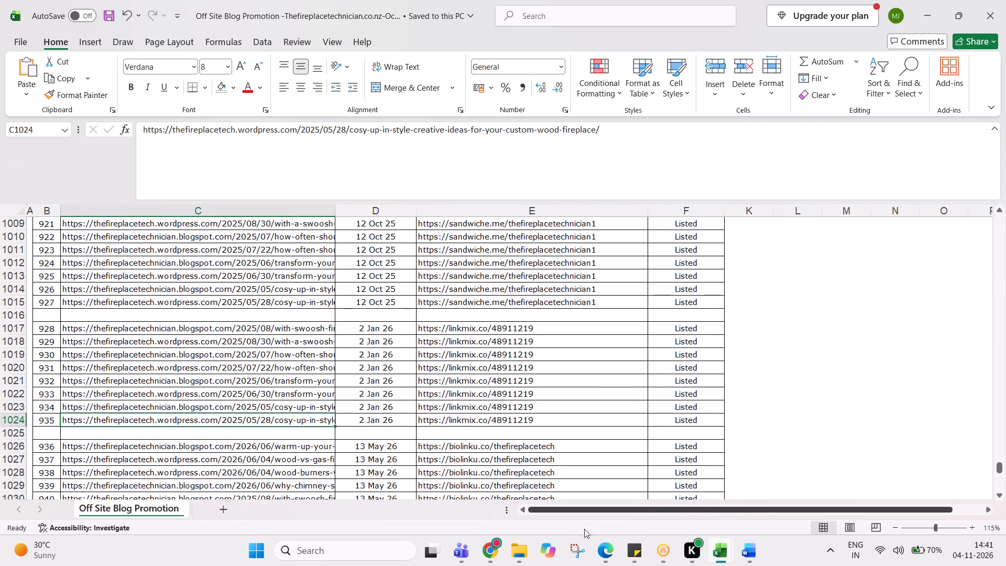
From the Oct'26 monthly report folder, check the Off Site Blog Promotion and On Site Blog Promotion workbooks.
click(520, 555)
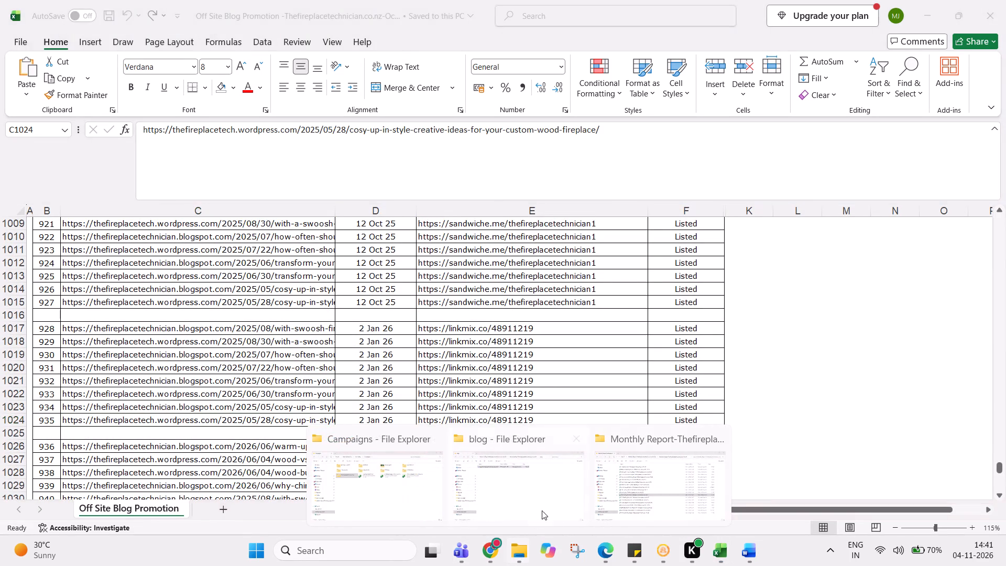
click(632, 484)
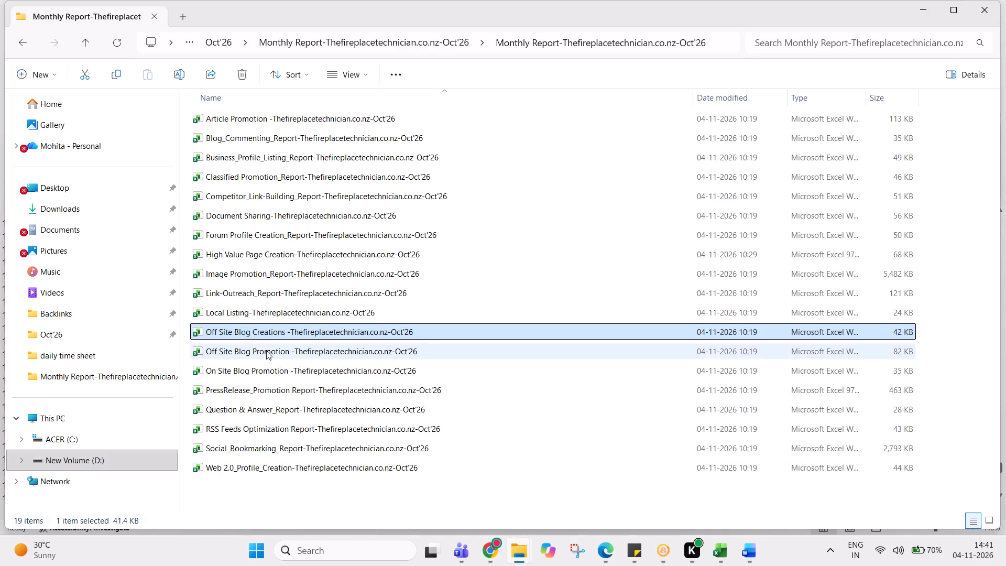
double_click(261, 353)
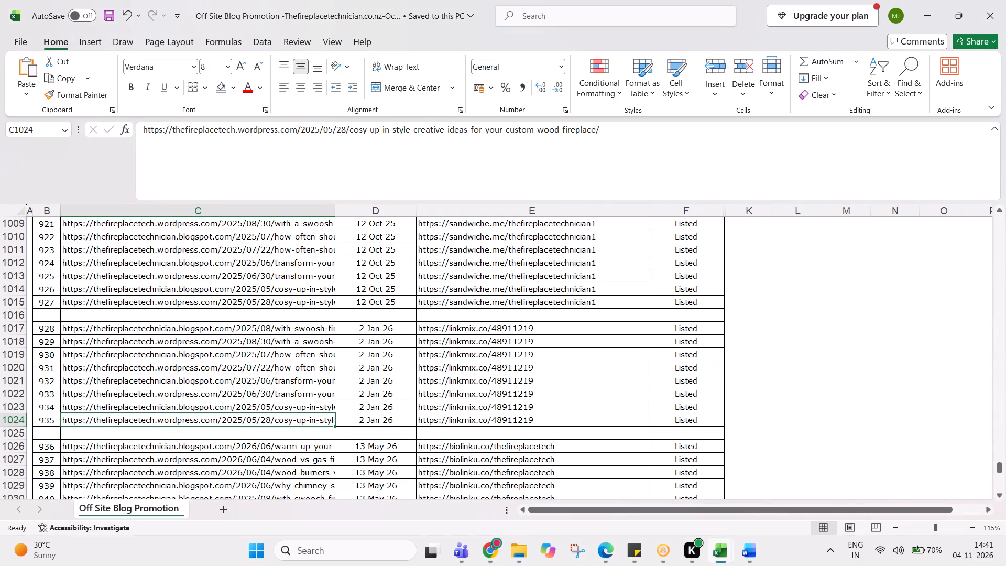
scroll(456, 344, down, 2)
key(alt+Tab)
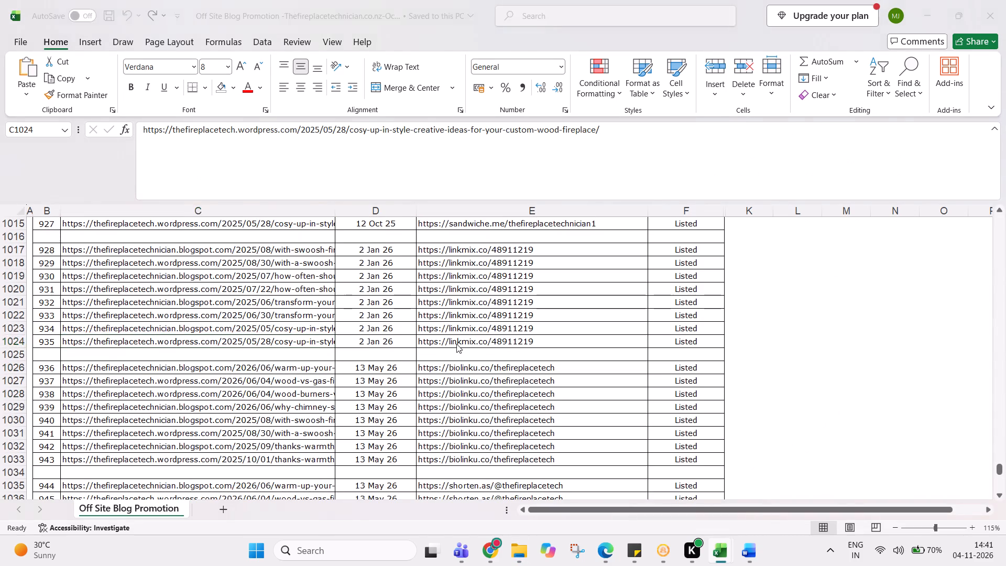
double_click(322, 367)
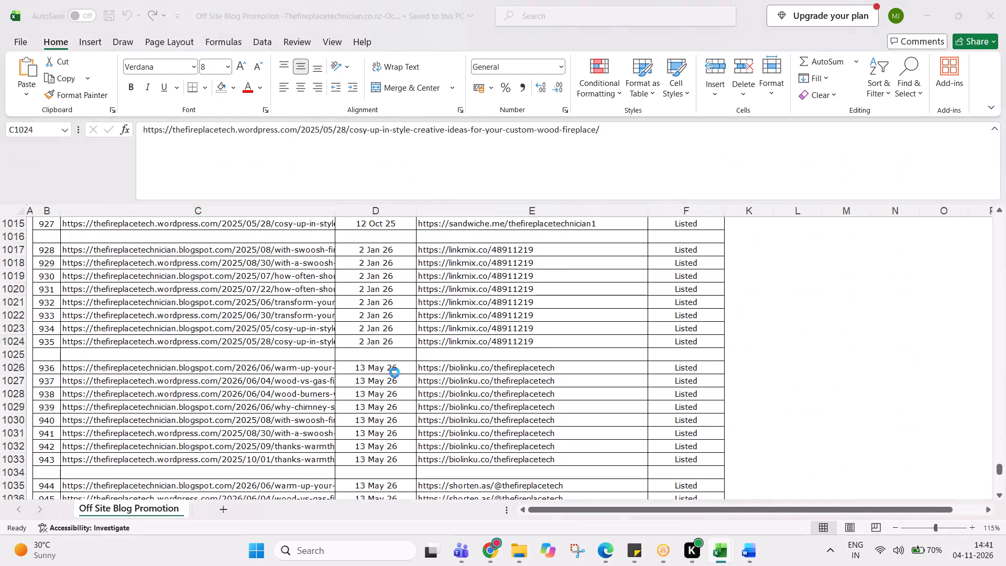
click(994, 0)
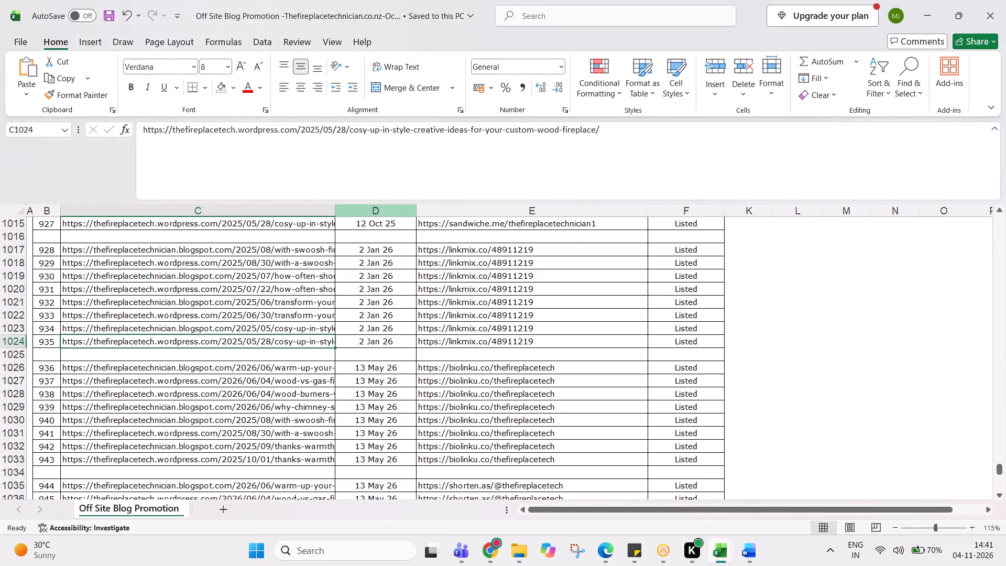
Close the Off Site Blog Promotion workbook.
click(1002, 0)
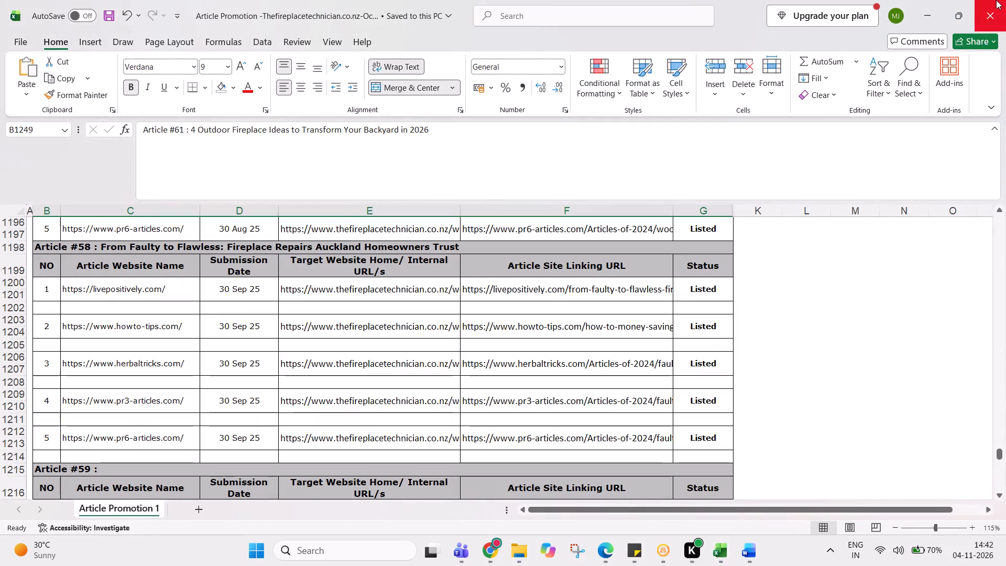
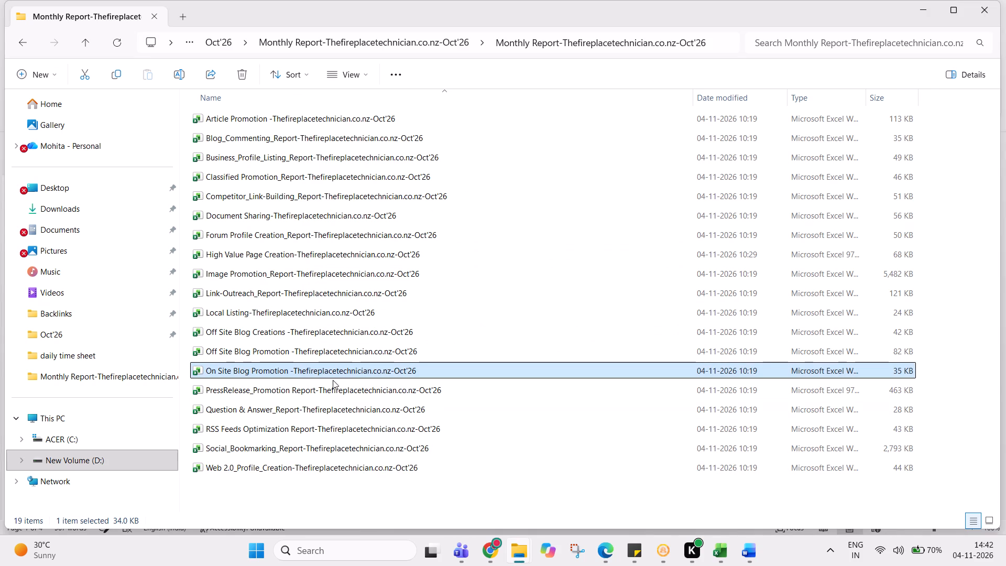
Close the Oct'26 monthly report folder window for Thefireplacetechnician.co.nz.
click(314, 353)
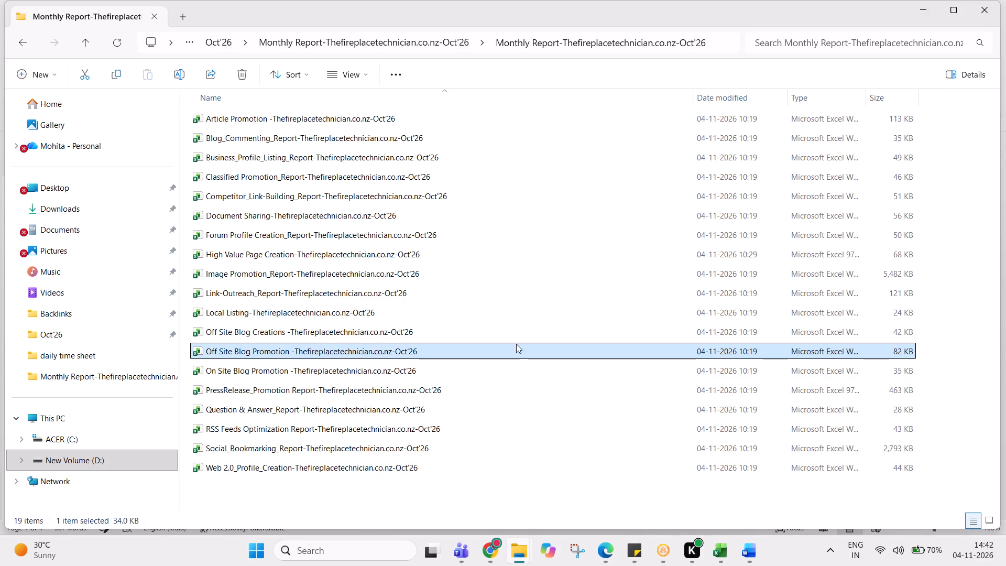
click(999, 7)
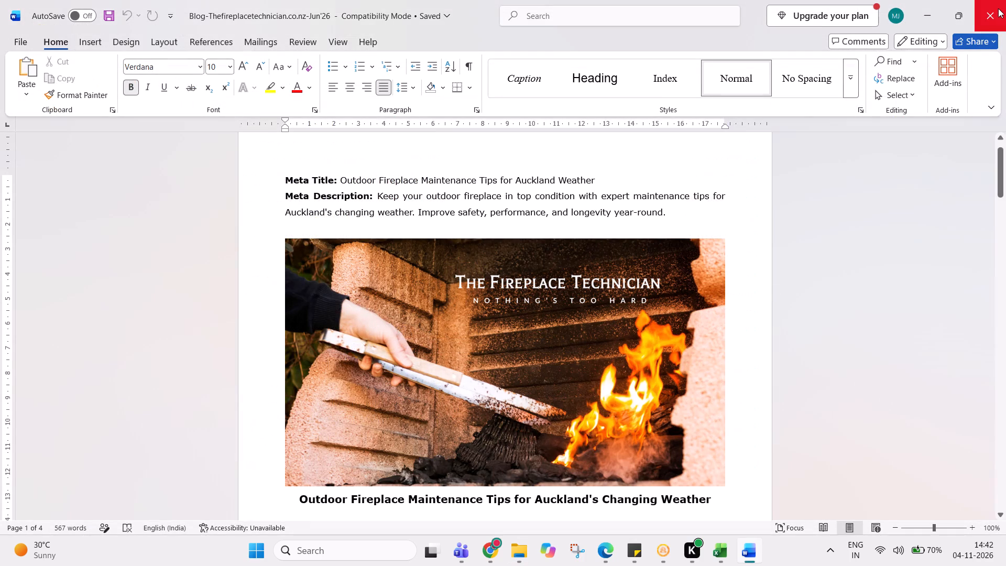
Review the title and opening section of the June 2026 outdoor fireplace maintenance blog document.
scroll(538, 383, down, 1)
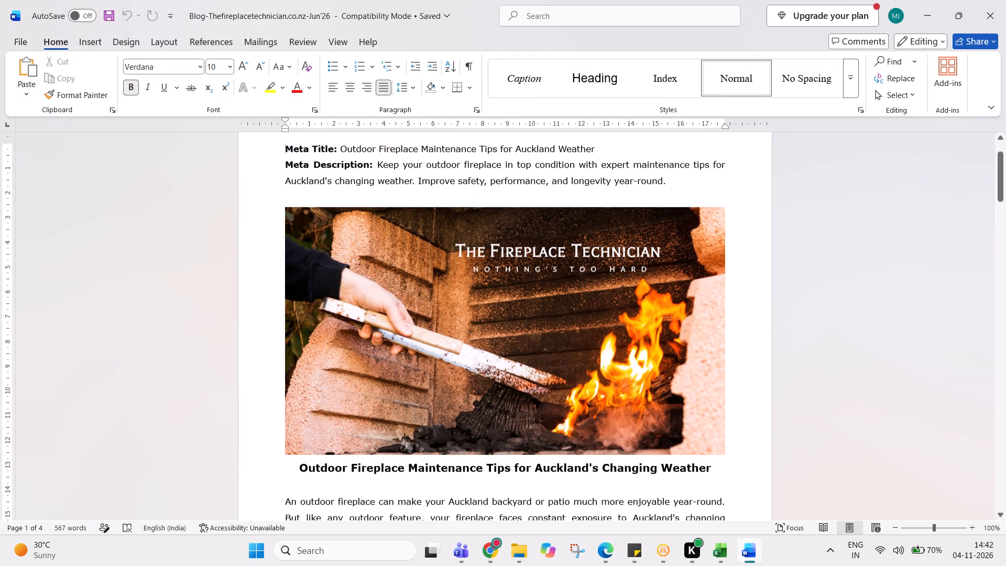
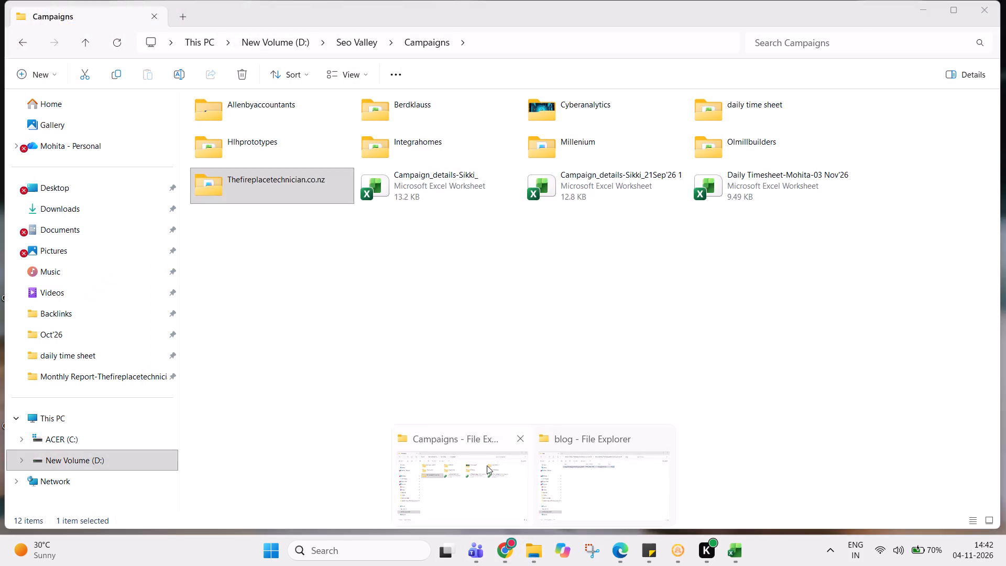
Compress the Monthly Report folder in Thefireplacetechnician.co.nz's Oct'26 monthly report folder into an archive, keeping the suggested name.
double_click(261, 183)
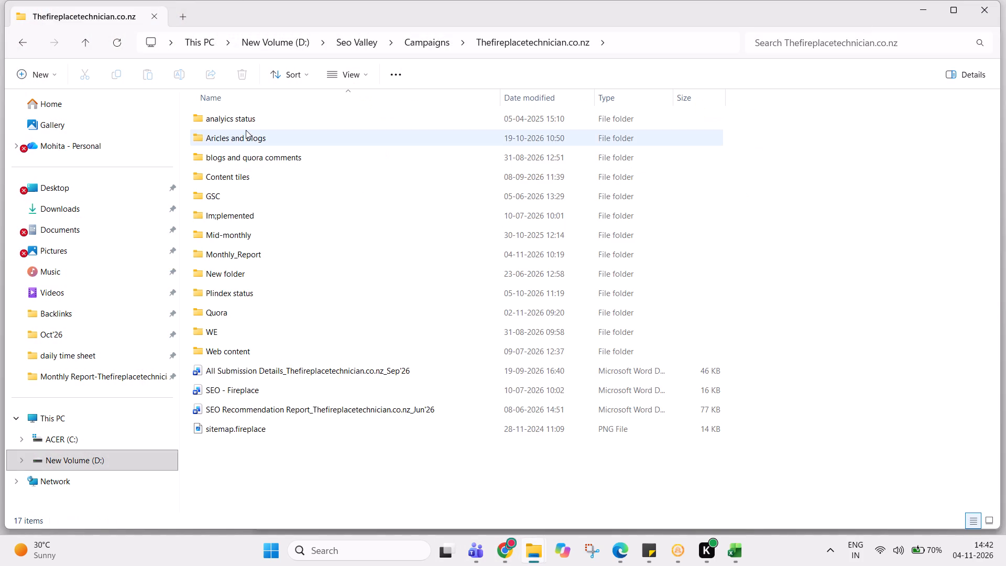
double_click(241, 254)
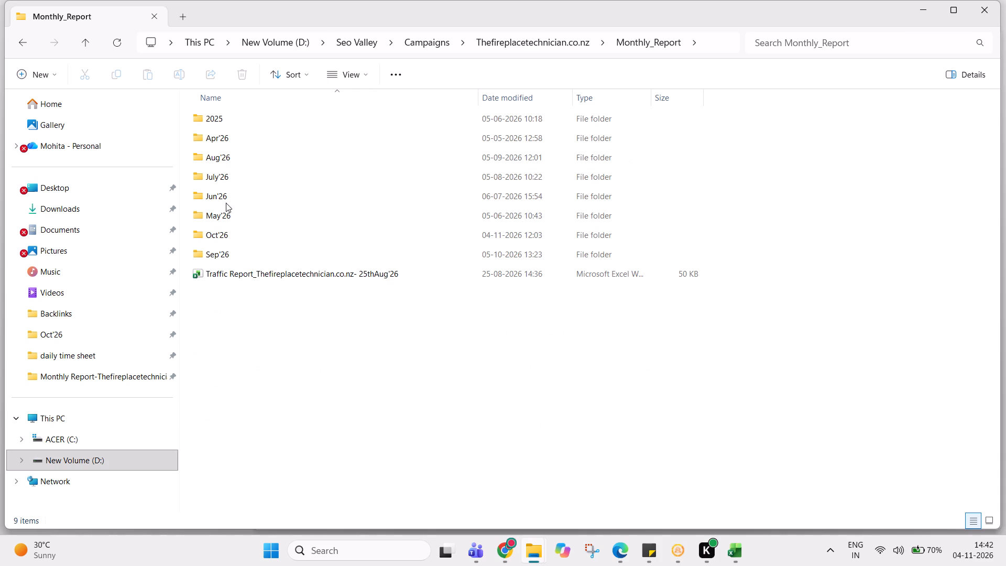
double_click(225, 237)
click(234, 119)
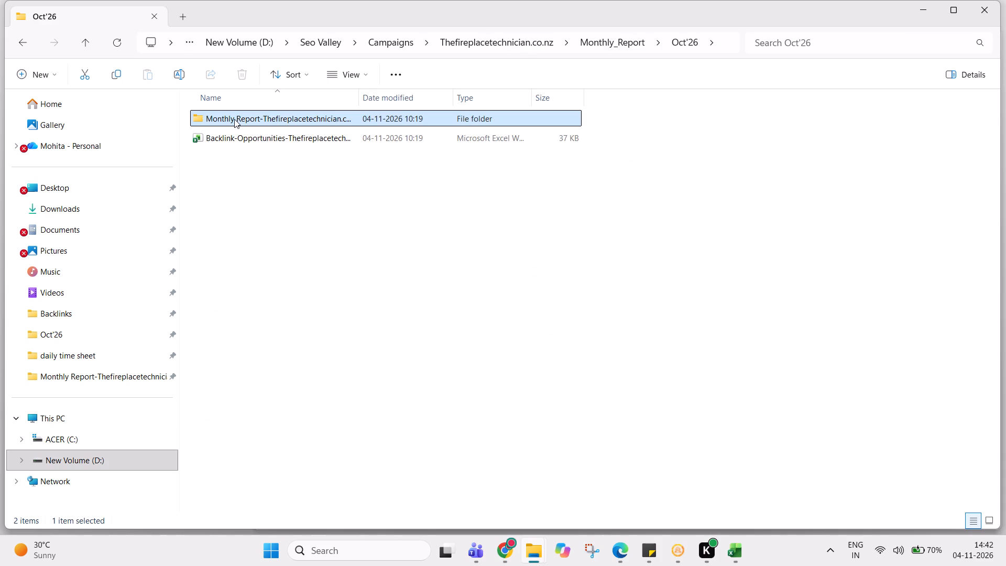
right_click(234, 119)
click(301, 278)
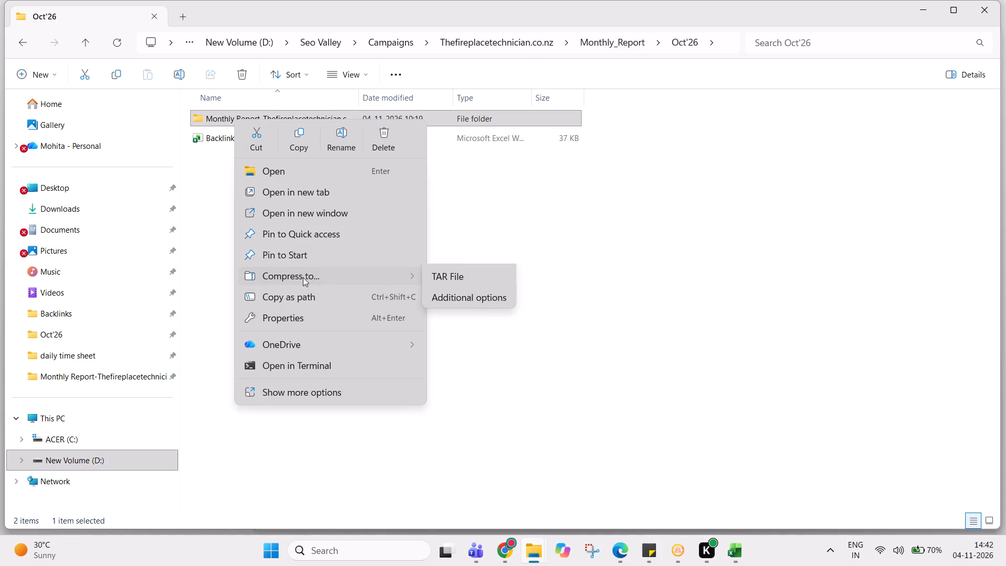
click(450, 276)
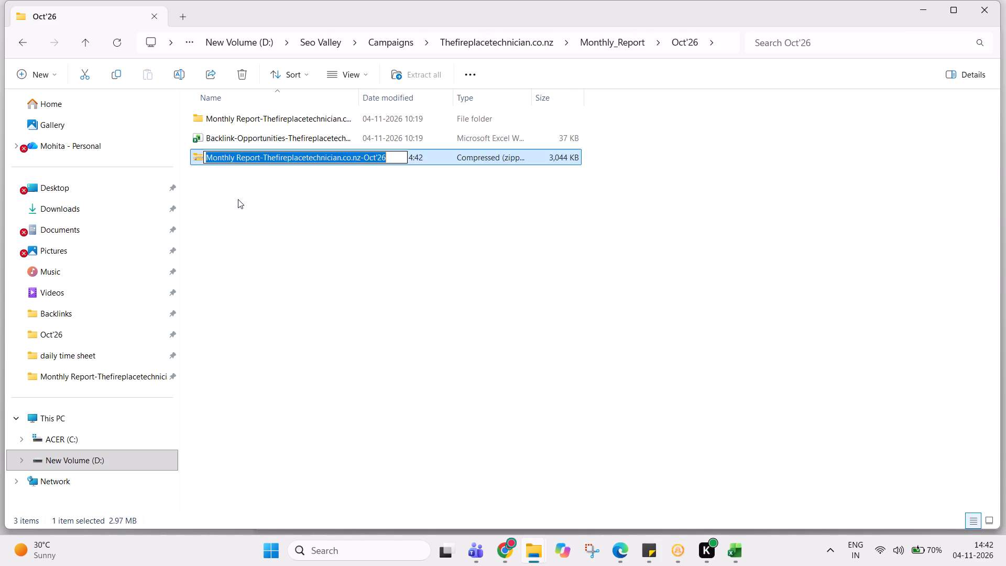
click(238, 199)
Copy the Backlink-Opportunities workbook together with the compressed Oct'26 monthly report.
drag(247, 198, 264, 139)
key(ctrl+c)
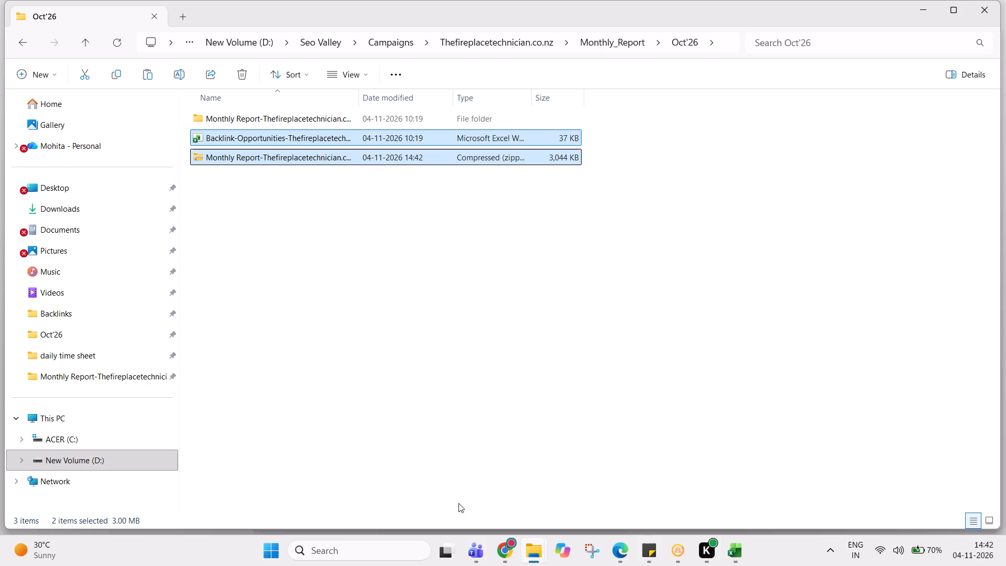
Switch to Basecamp in the browser and open the internal Thefireplacetechnician.co.nz project from the home page.
click(496, 552)
click(232, 0)
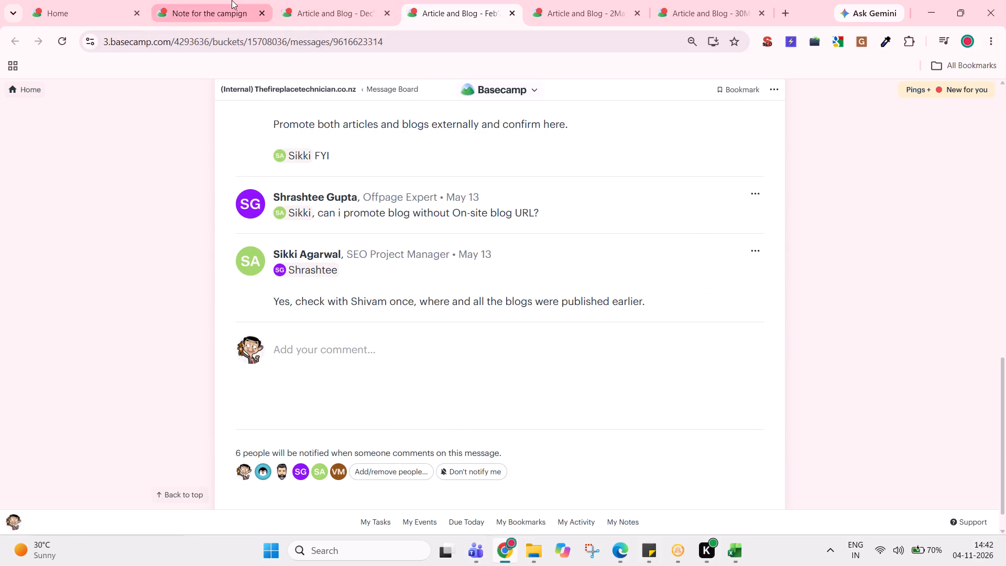
click(97, 0)
scroll(152, 259, down, 2)
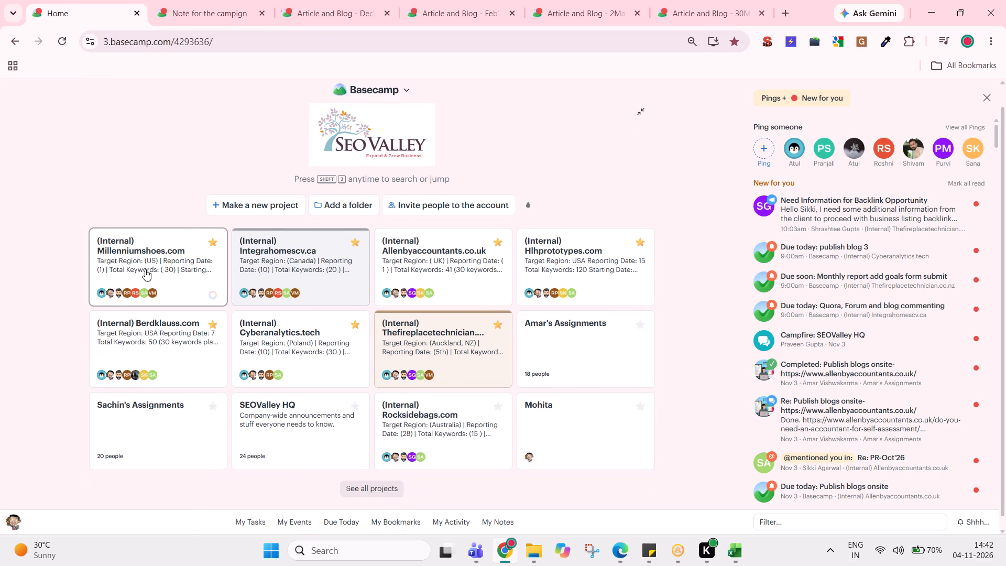
click(452, 321)
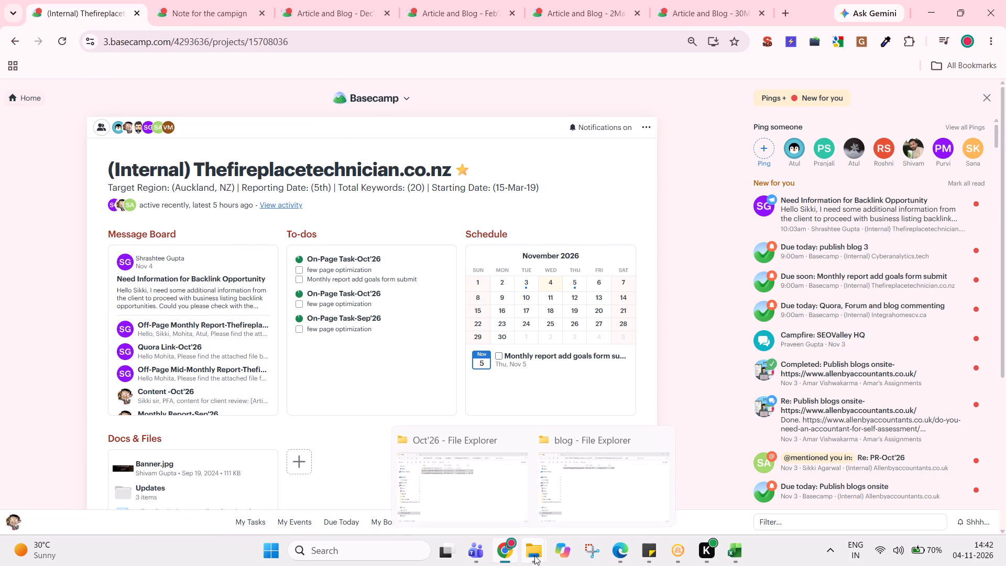
Review the article titles and submission dates in the Oct'26 Article Promotion workbook, then close it.
click(440, 470)
click(372, 275)
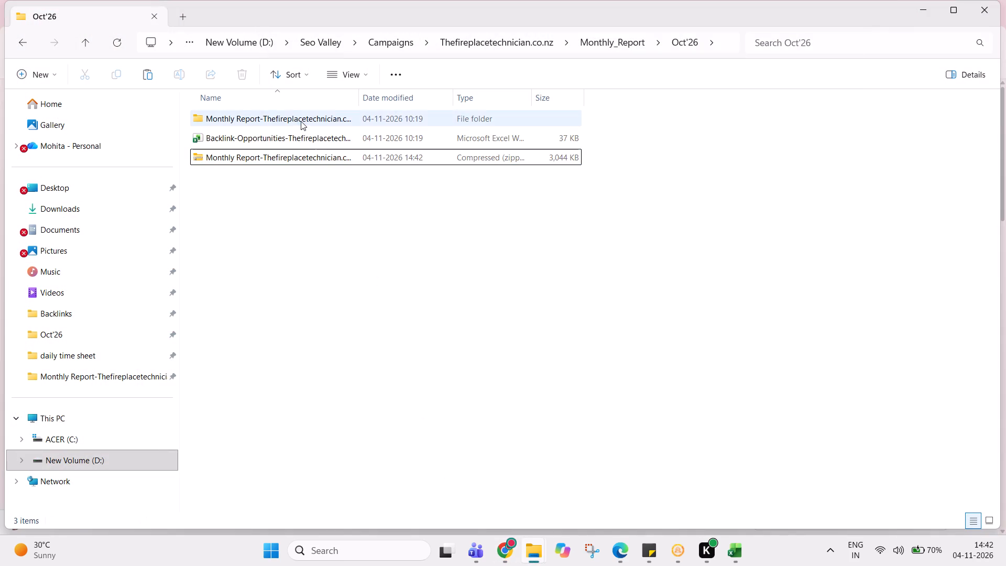
double_click(301, 121)
double_click(289, 121)
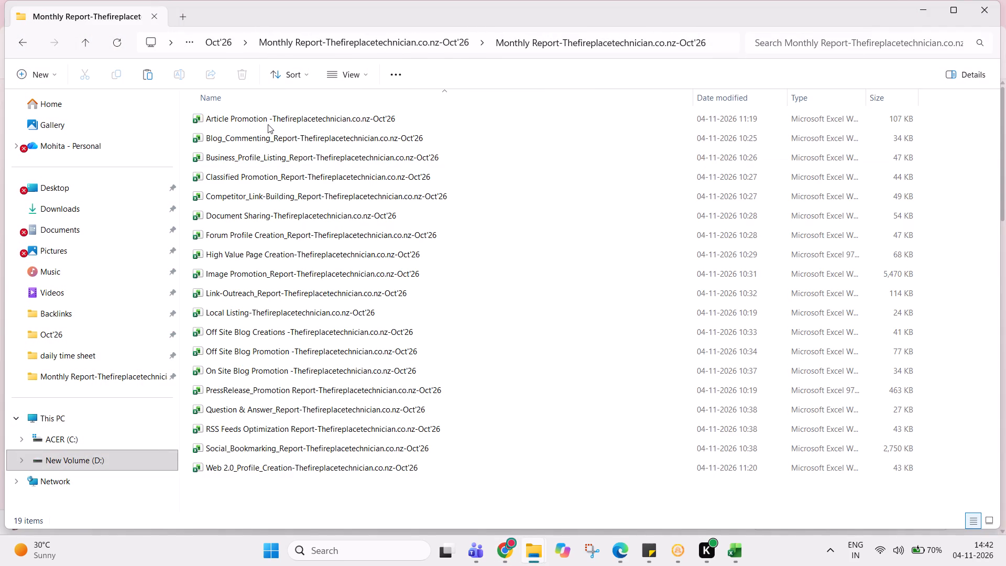
double_click(267, 119)
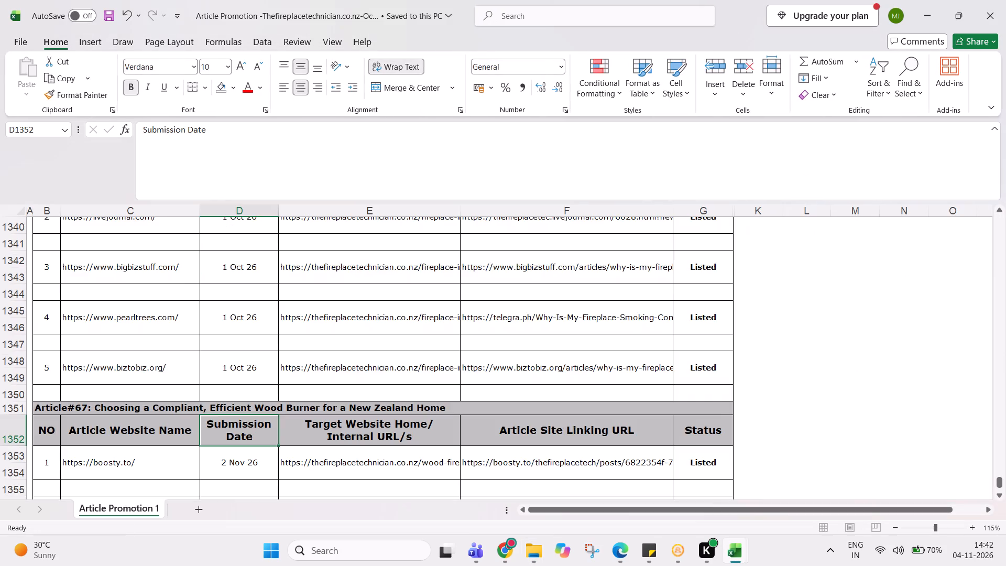
scroll(359, 367, down, 7)
scroll(359, 373, up, 20)
scroll(359, 373, up, 2)
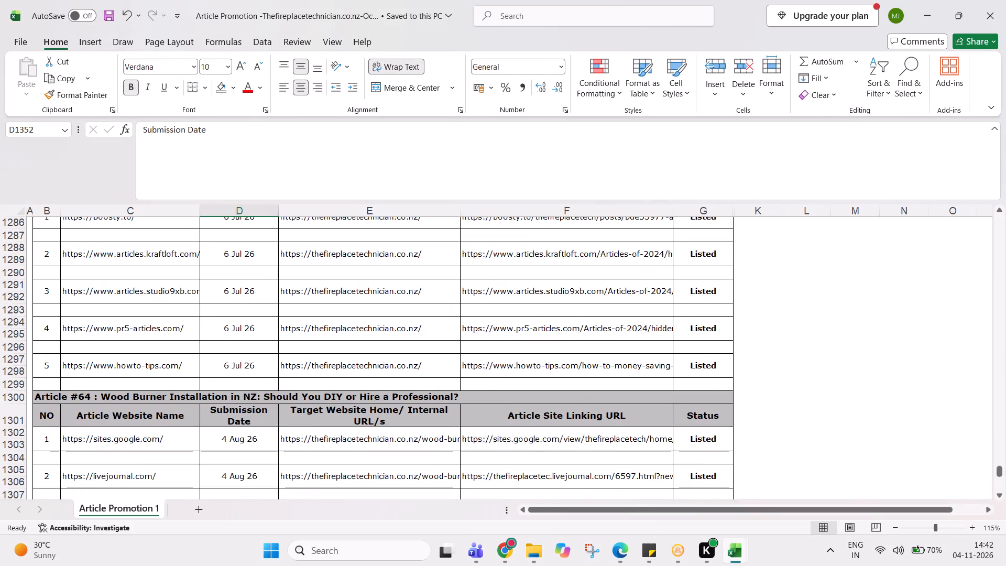
scroll(358, 373, up, 20)
scroll(358, 373, up, 13)
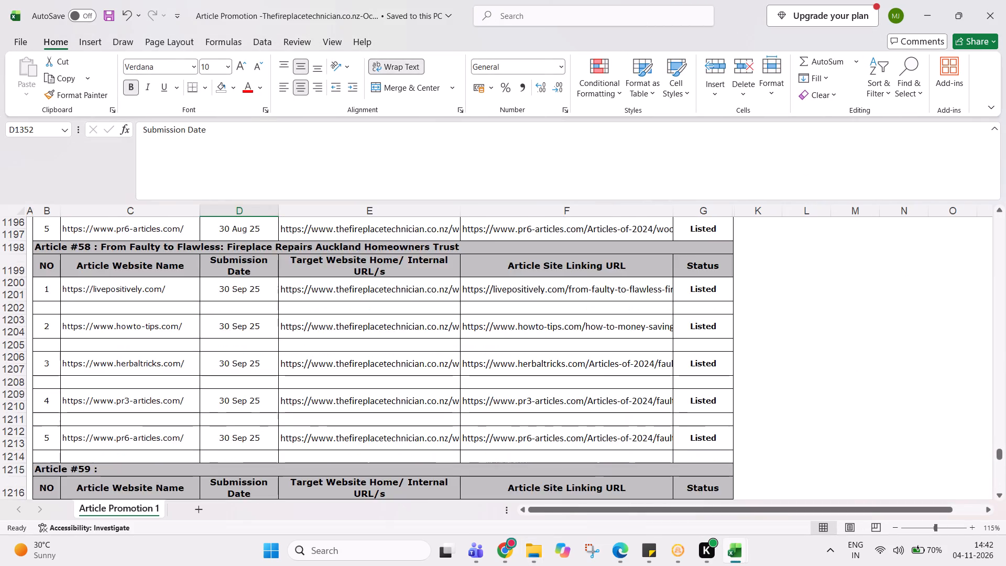
scroll(358, 373, up, 9)
scroll(358, 377, down, 20)
scroll(358, 377, down, 13)
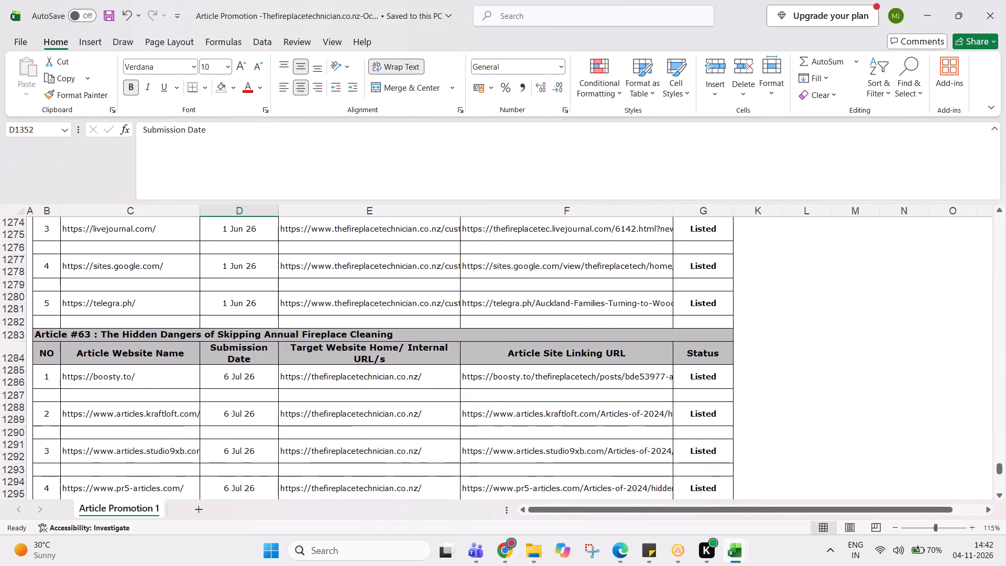
scroll(360, 385, down, 20)
scroll(360, 385, down, 15)
click(1000, 0)
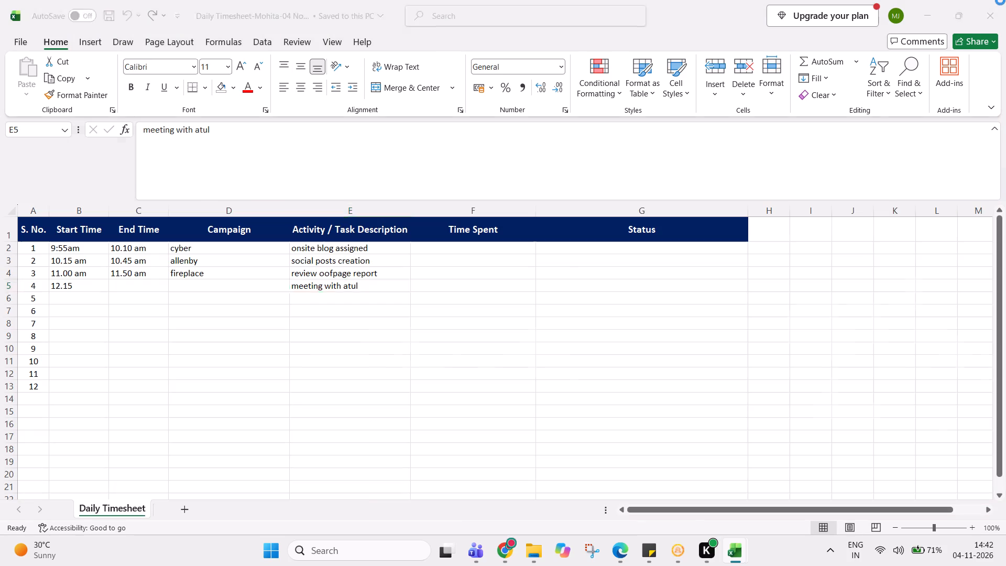
Check the latest entries in the Oct'26 Off Site Blog Creations workbook from the monthly report folder, then close it.
click(536, 557)
click(632, 487)
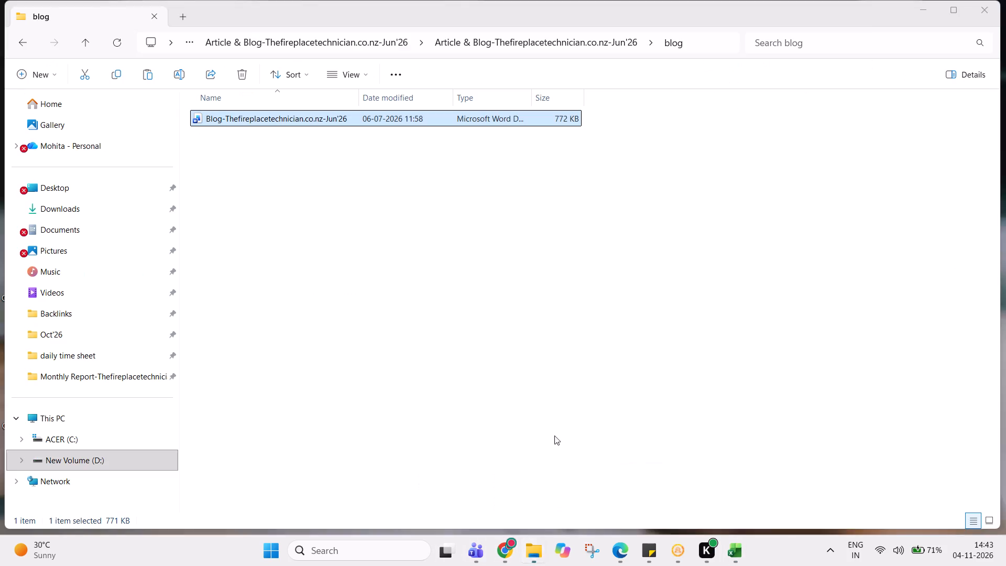
click(346, 38)
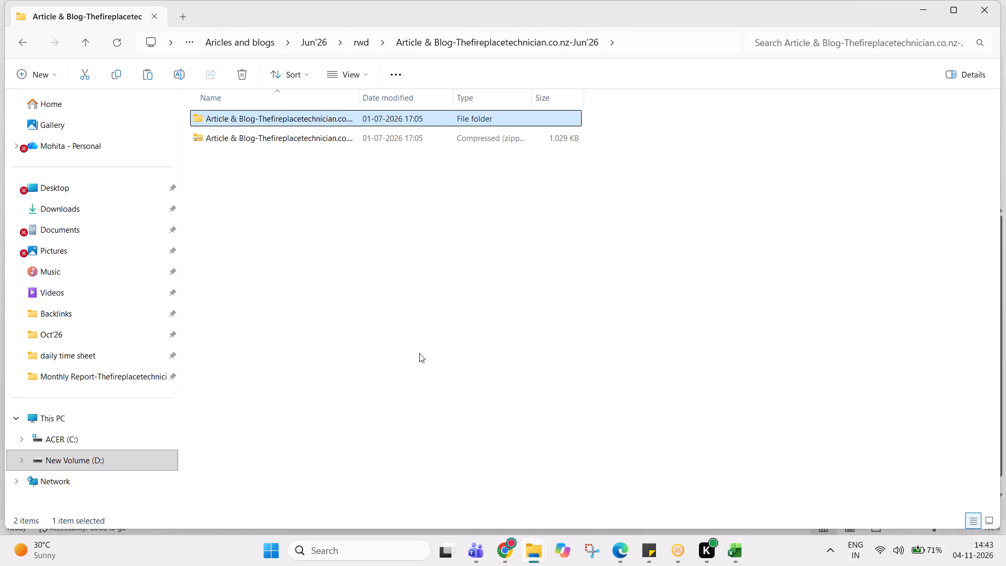
click(533, 557)
click(484, 490)
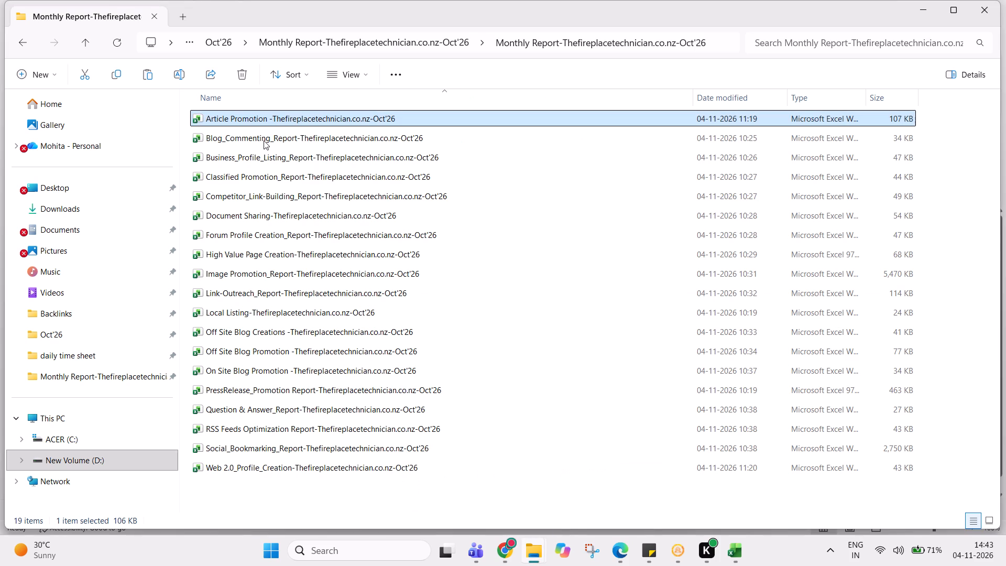
double_click(251, 335)
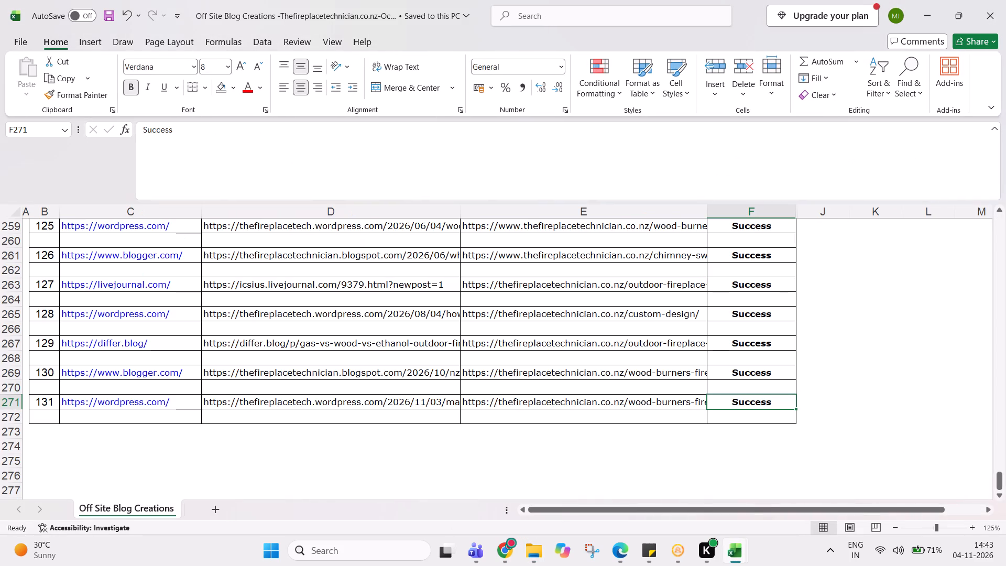
scroll(269, 368, up, 2)
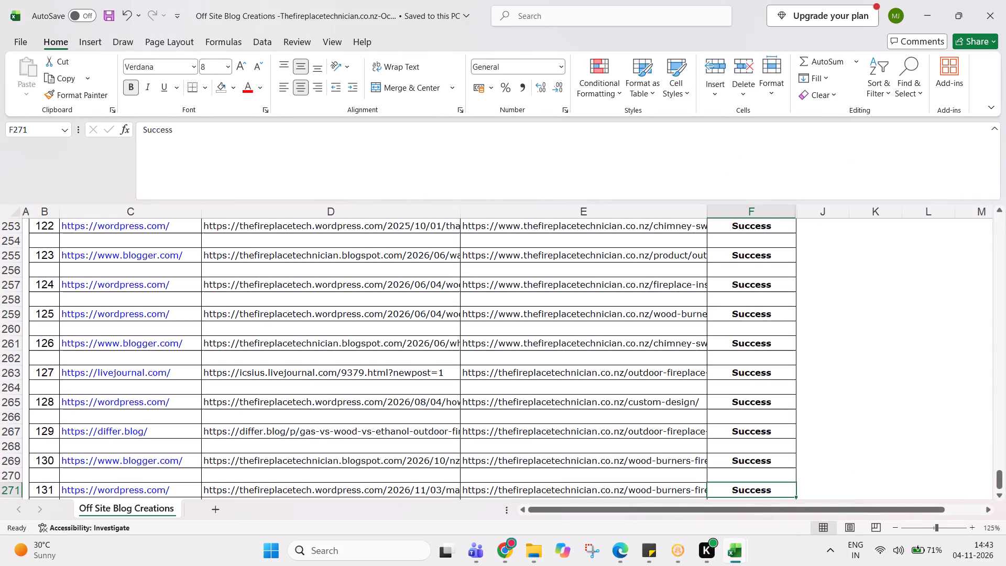
click(1005, 0)
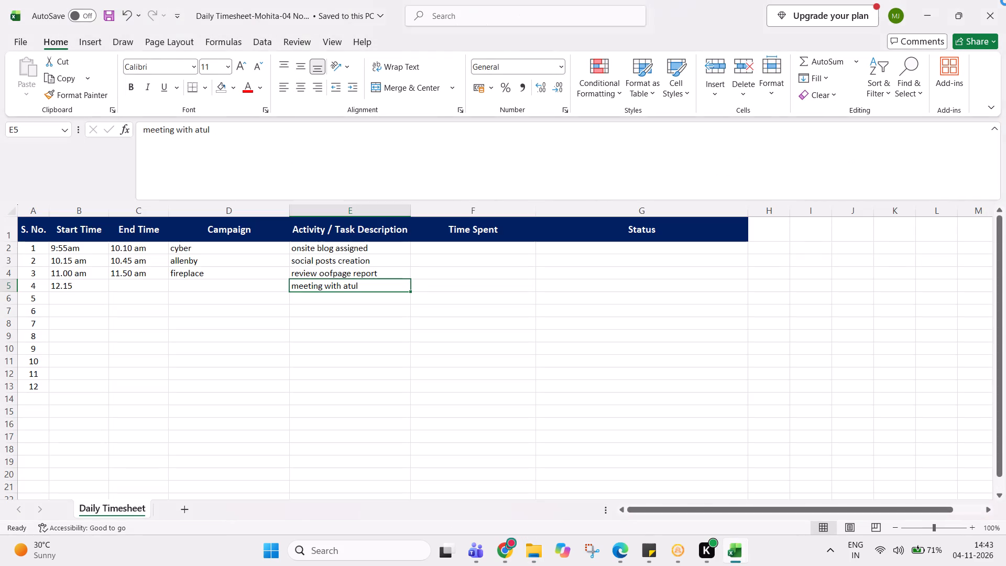
Check the dated link entries in the Oct'26 Off Site Blog Promotion workbook, then close it.
click(535, 555)
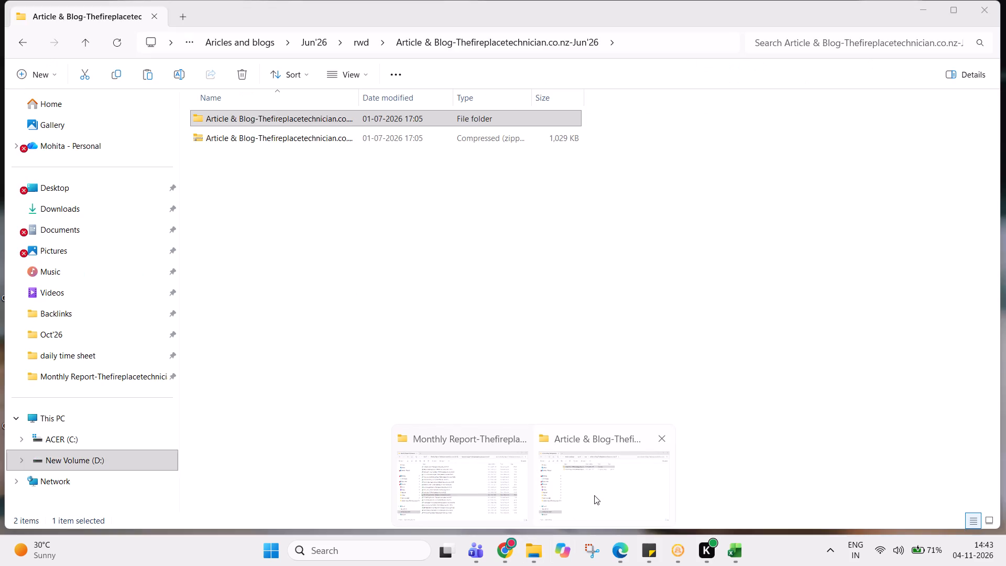
click(435, 495)
double_click(264, 357)
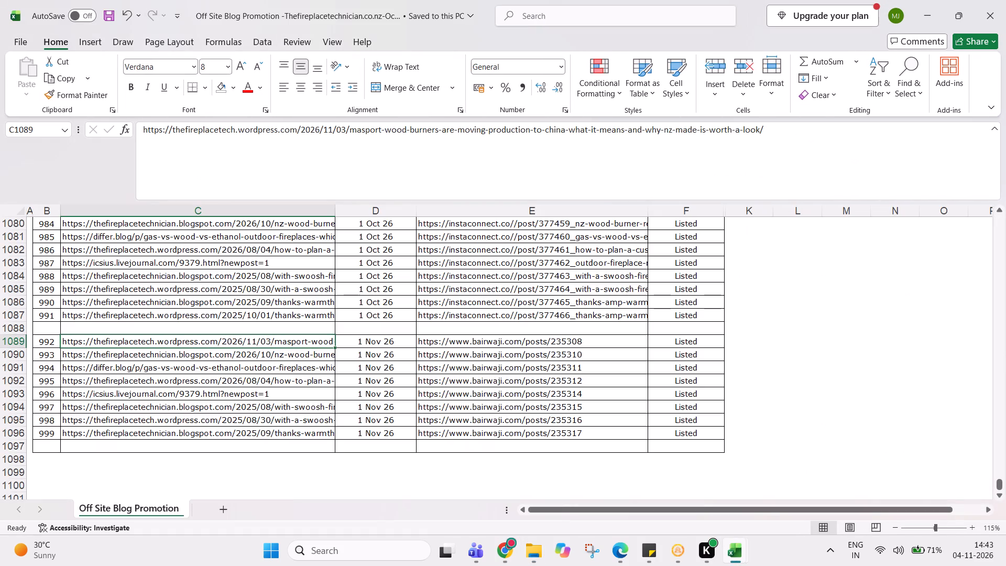
scroll(253, 371, up, 20)
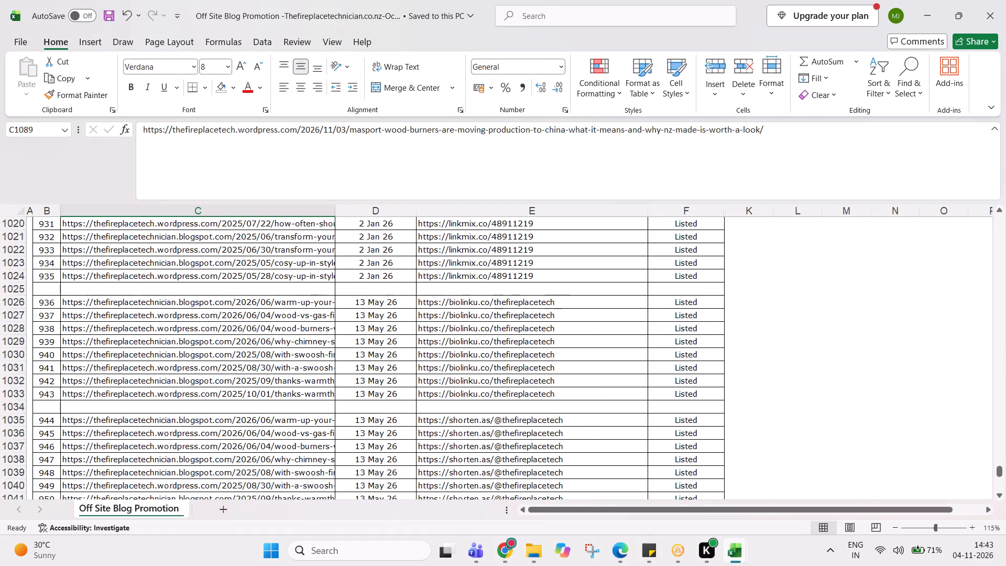
scroll(253, 375, up, 12)
click(1005, 8)
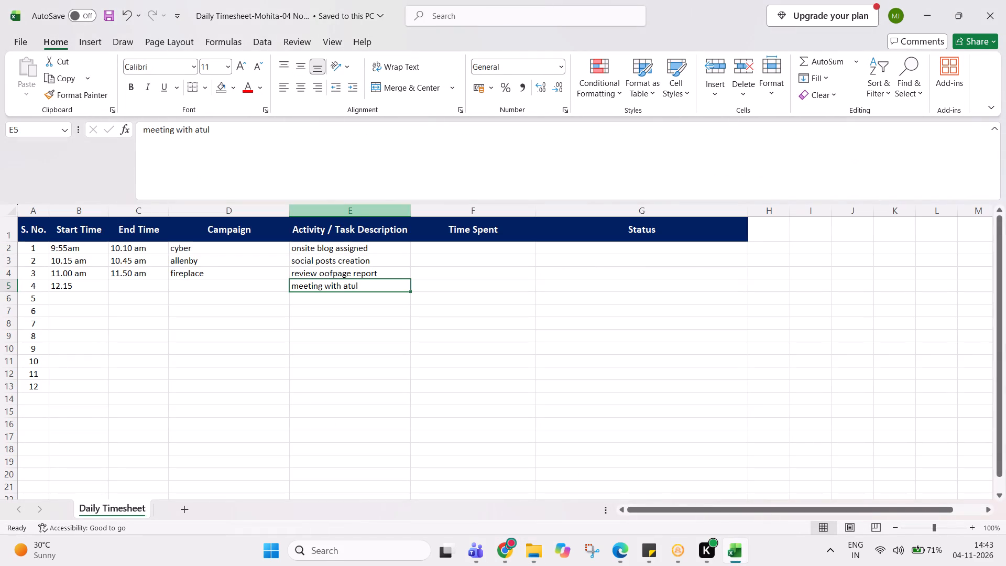
Copy the Backlink-Opportunities workbook and the compressed monthly report from Thefireplacetechnician.co.nz's Oct'26 monthly report folder.
click(537, 552)
click(597, 480)
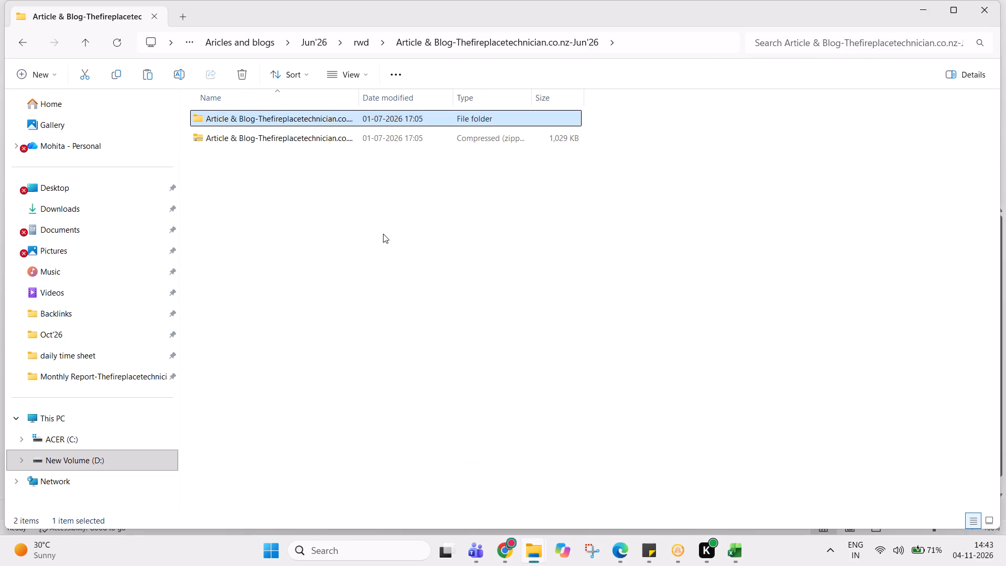
click(234, 40)
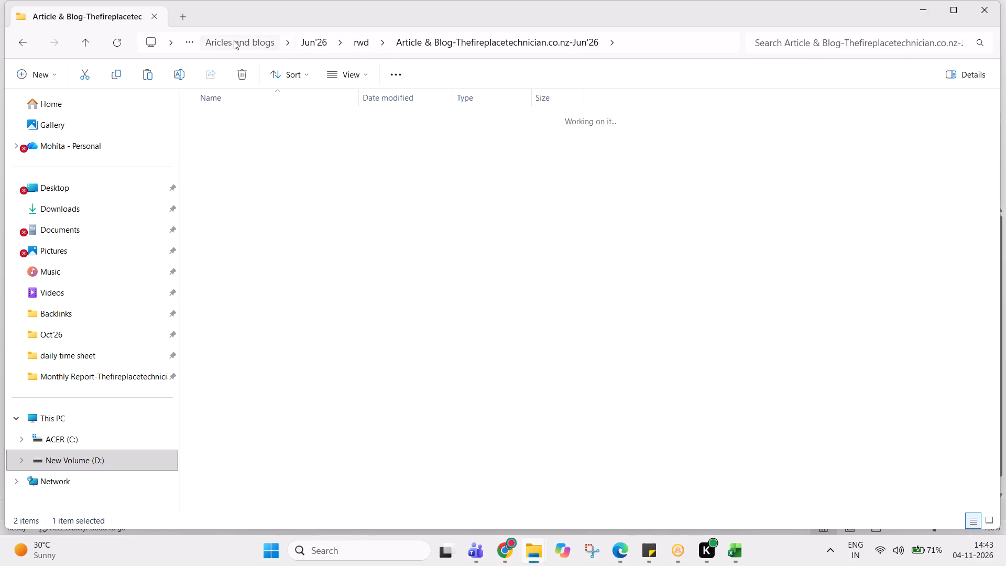
click(518, 47)
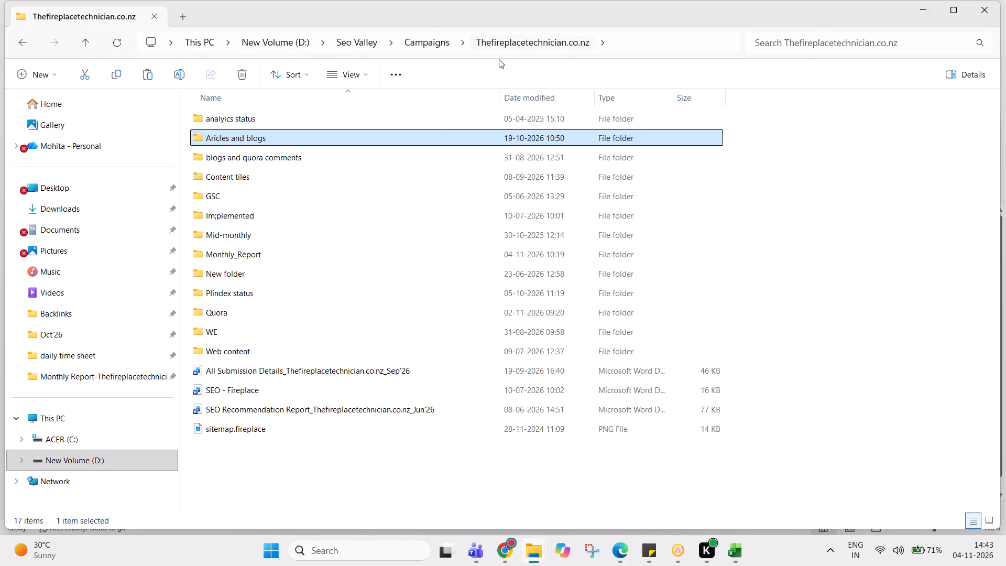
double_click(244, 254)
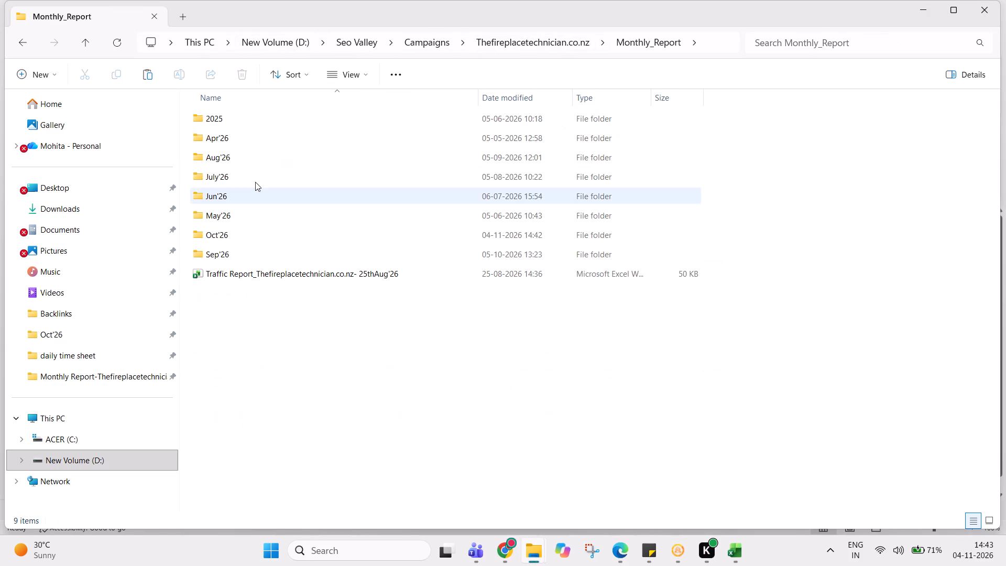
double_click(235, 235)
drag(247, 199, 255, 138)
key(ctrl+c)
Switch to Basecamp and open the Off-Page Monthly Report-Thefireplacetechnician.co.nz-Oct'26 thread from the project's message board.
click(502, 559)
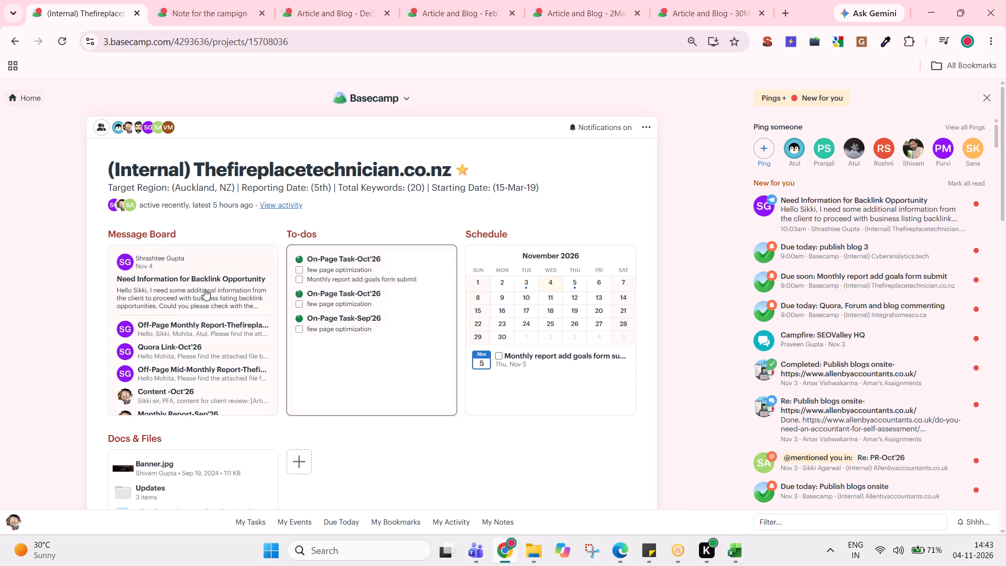
click(175, 315)
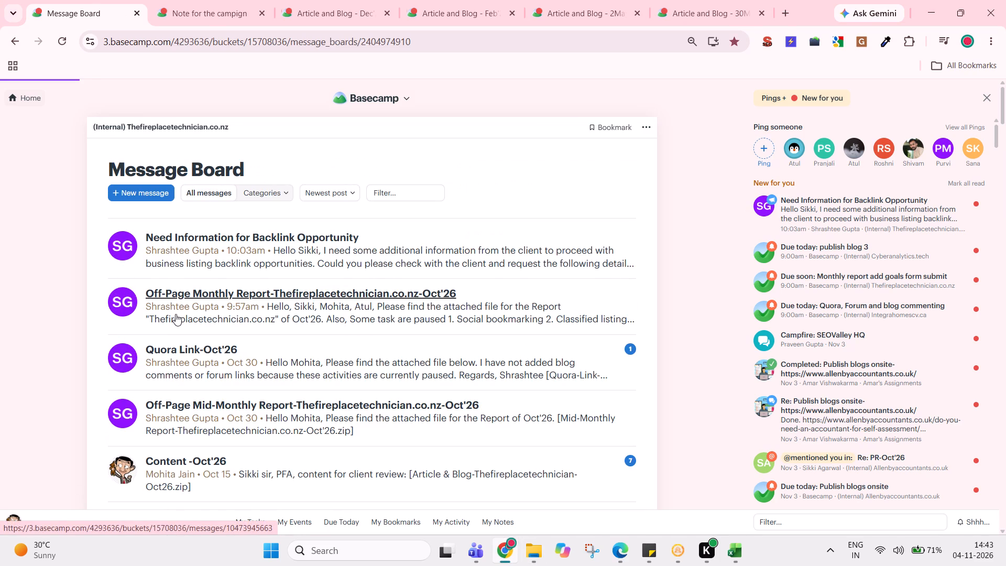
click(233, 310)
scroll(235, 315, down, 2)
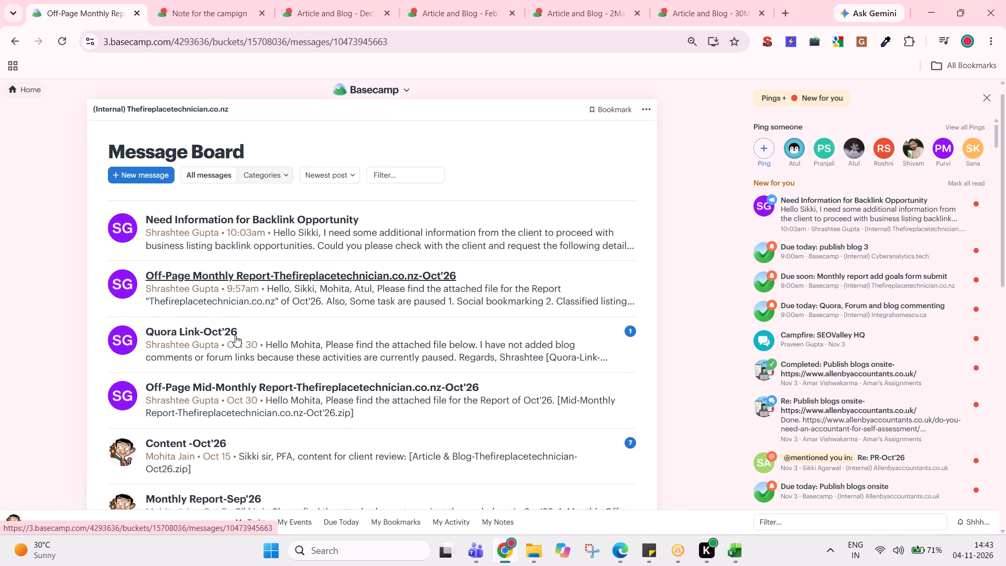
scroll(235, 335, down, 4)
scroll(232, 399, down, 3)
Start a comment on the report thread, mentioning Sikki, Shrashtee and Atul, followed by "sir,".
click(204, 334)
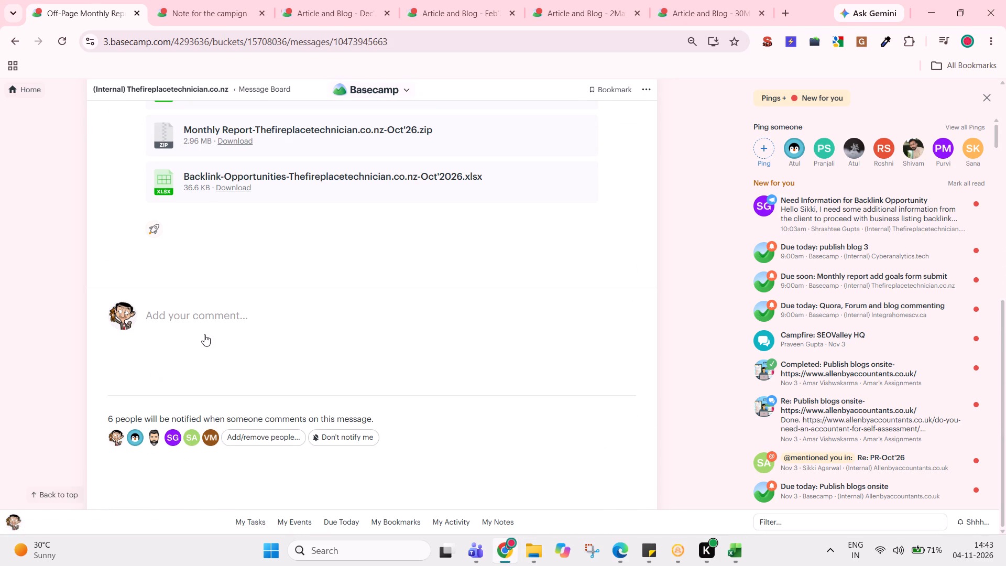
text(@s)
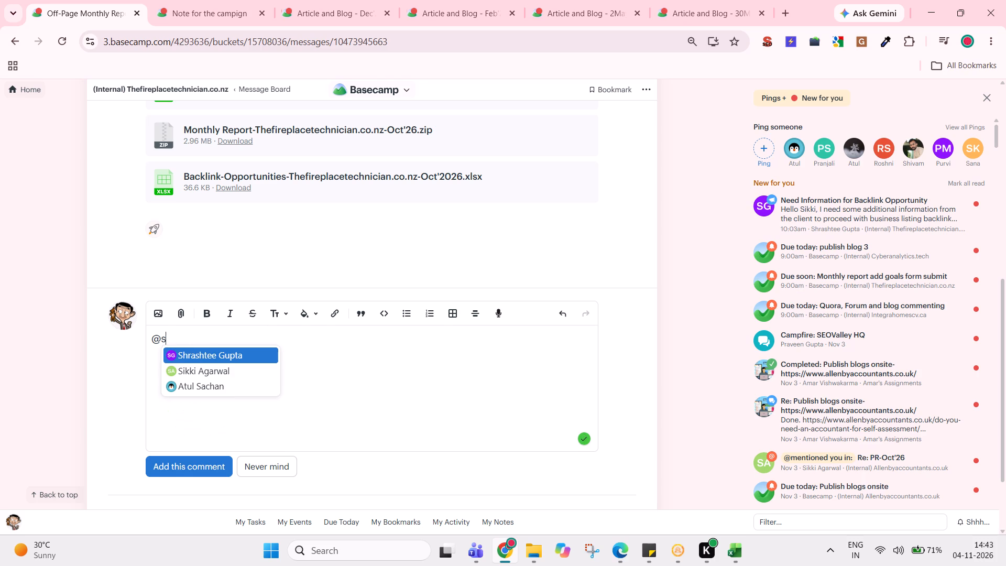
text(si)
key(BackSpace)
key(BackSpace)
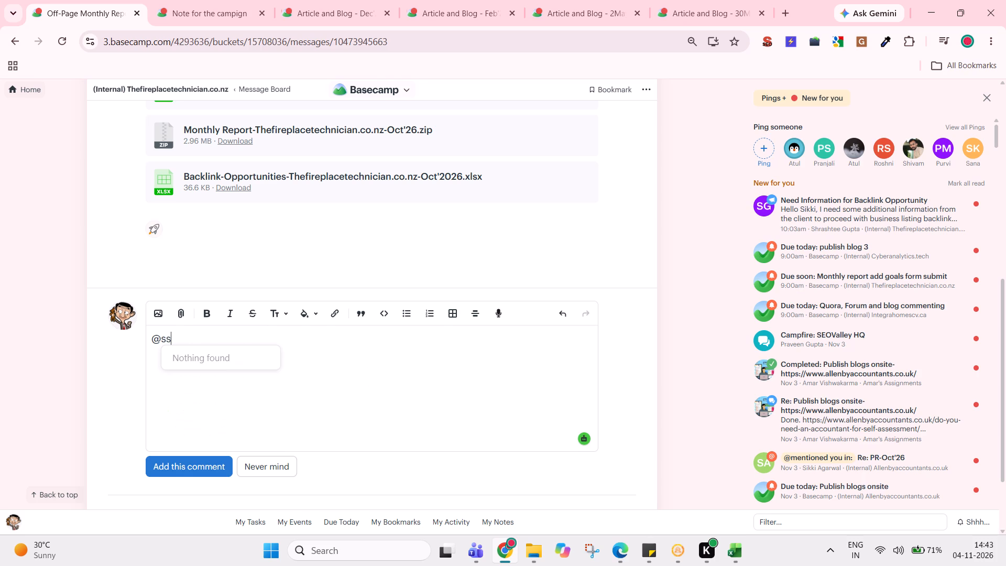
key(Down)
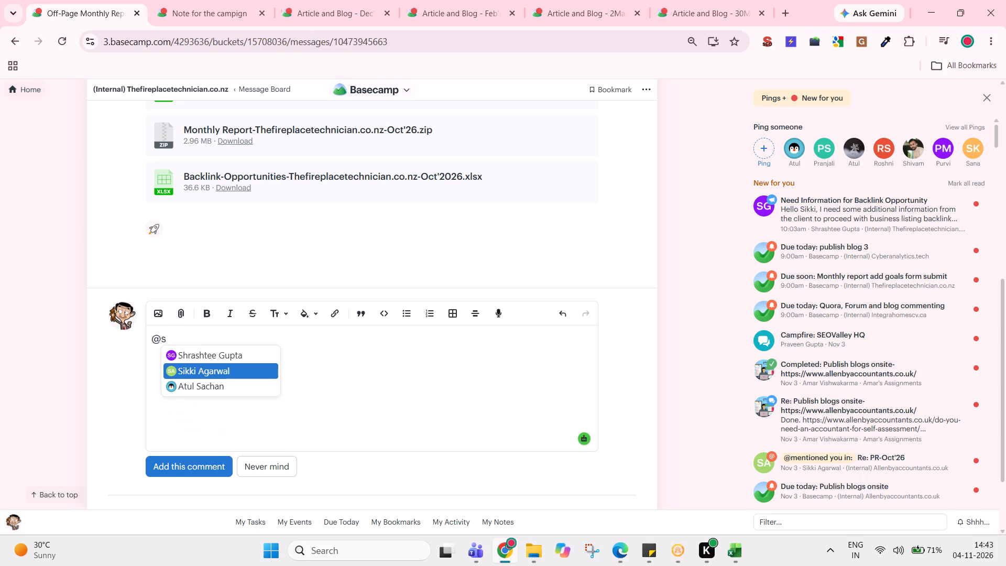
key(Return)
text(@sh)
key(Return)
text(atu)
key(Return)
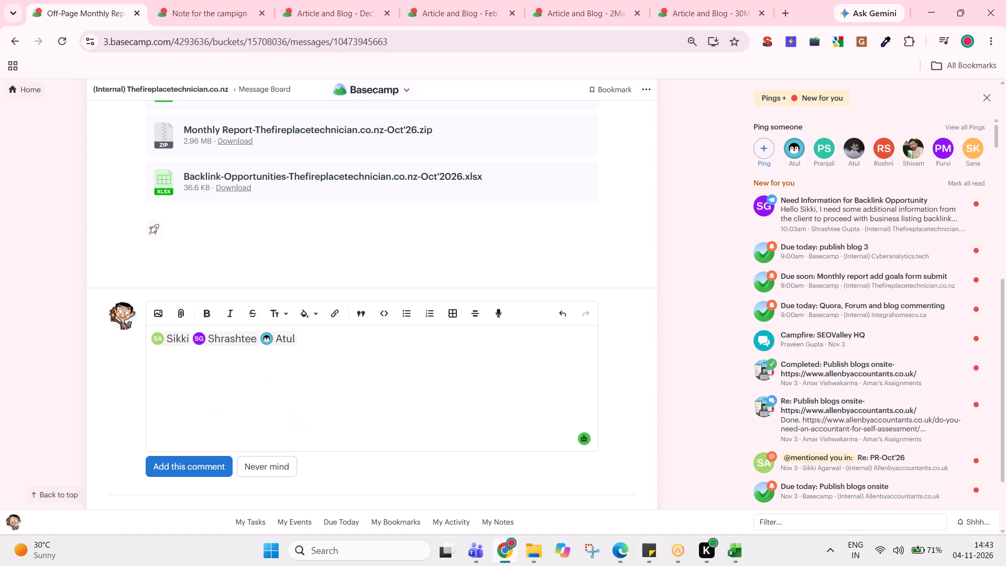
text(sir,)
Add a line below the mentions, beginning with "PFA", that introduces the attached monthly offpage report.
key(Return)
key(Return)
text(PFA offapfe)
key(BackSpace)
key(BackSpace)
key(BackSpace)
key(BackSpace)
key(BackSpace)
key(BackSpace)
key(BackSpace)
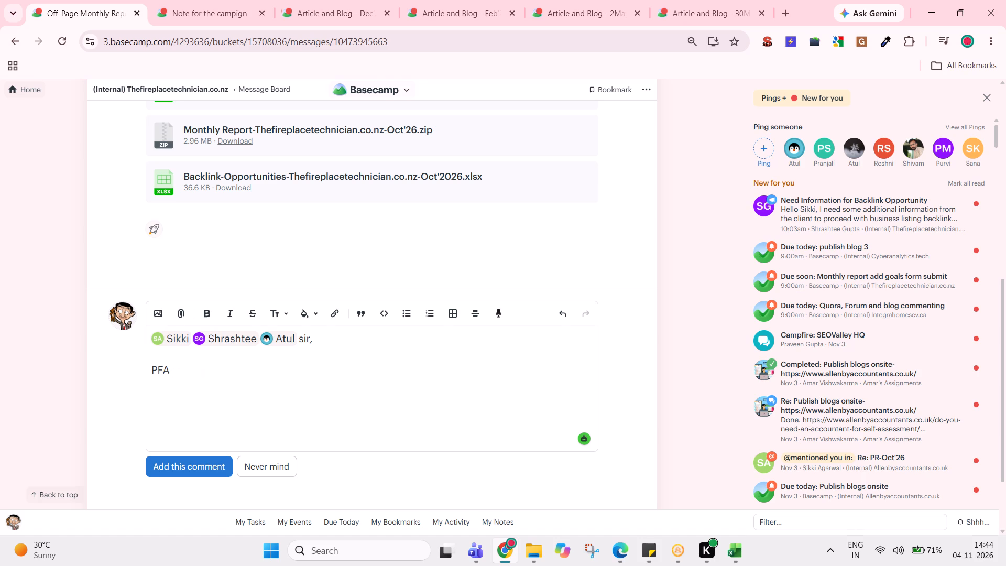
text(monthky offpage report:)
Attach the copied Oct'2026 Backlink-Opportunities workbook and the Oct'26 Monthly Report zip below the comment's text.
key(Return)
key(ctrl+v)
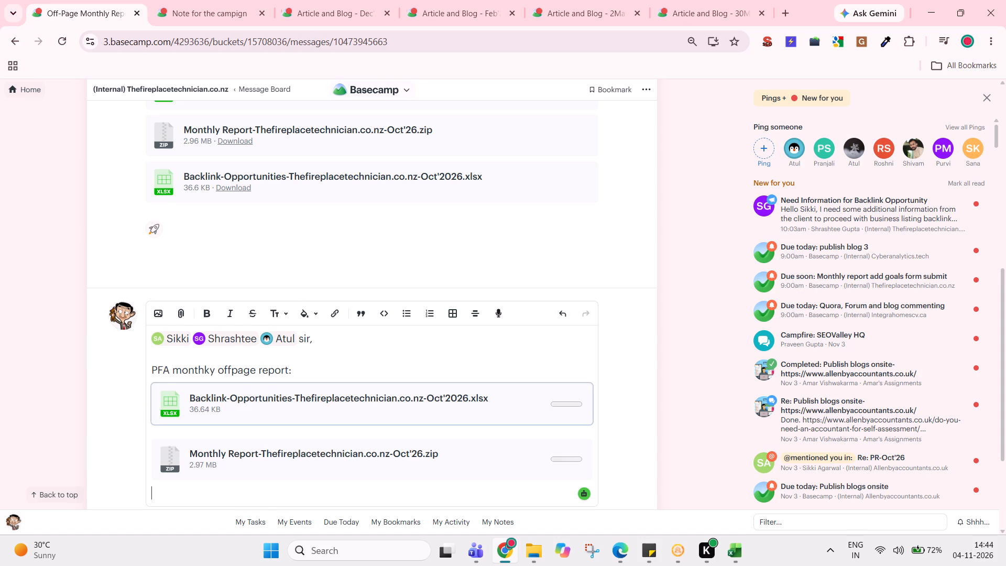
scroll(310, 395, up, 2)
scroll(310, 395, down, 1)
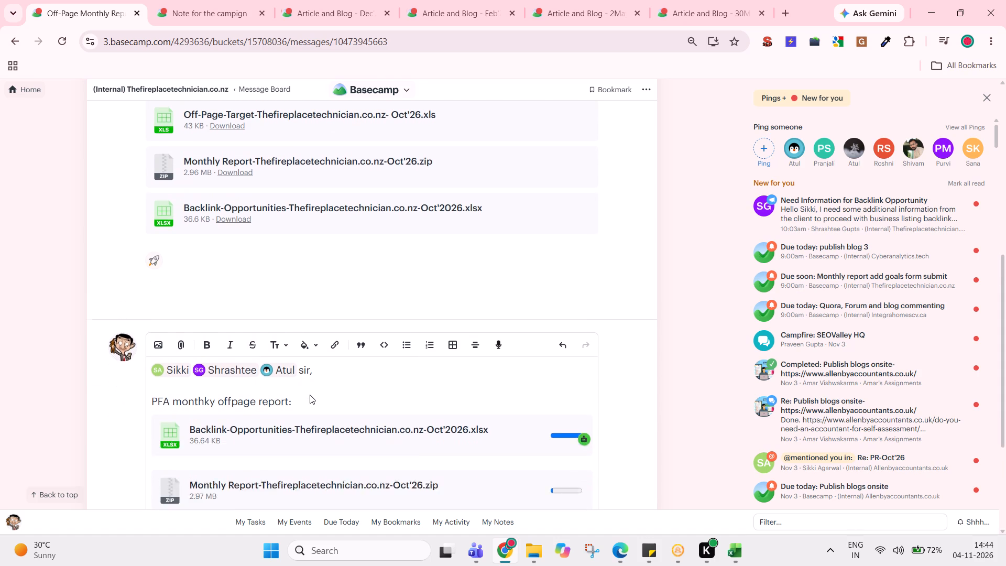
scroll(310, 395, down, 1)
Correct the misspelled word to "monthly" in the comment's introductory line and post the comment.
click(209, 352)
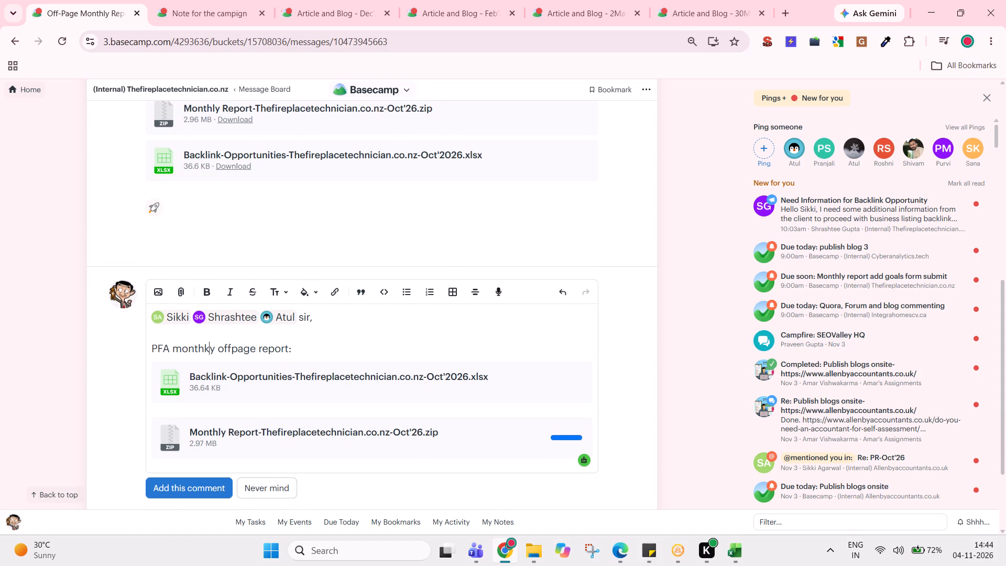
key(BackSpace)
key(l)
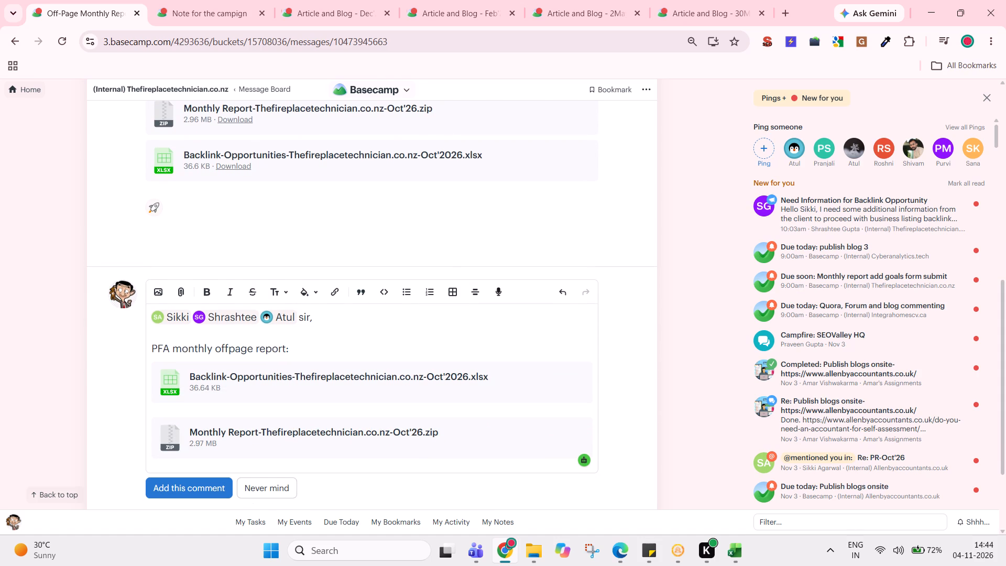
click(195, 484)
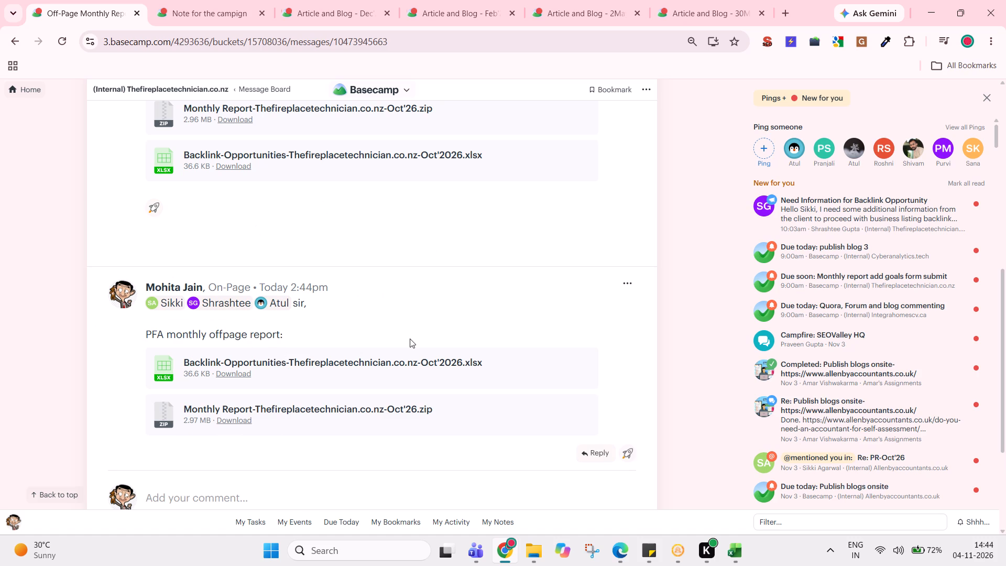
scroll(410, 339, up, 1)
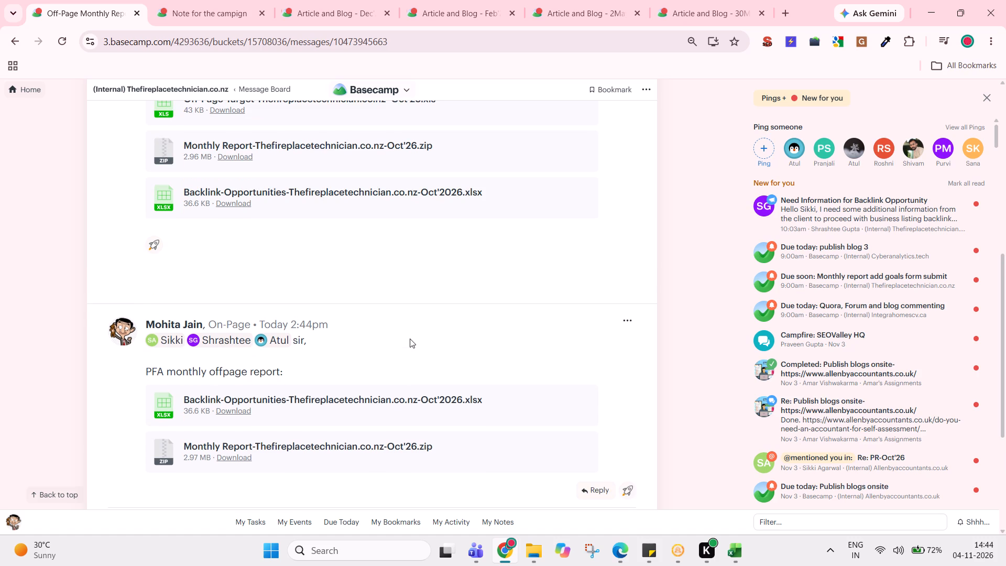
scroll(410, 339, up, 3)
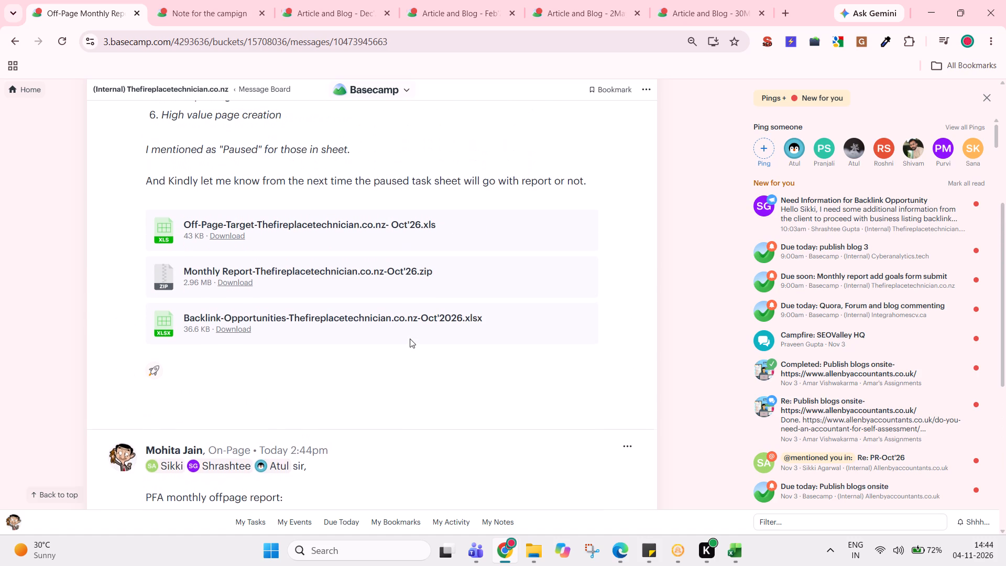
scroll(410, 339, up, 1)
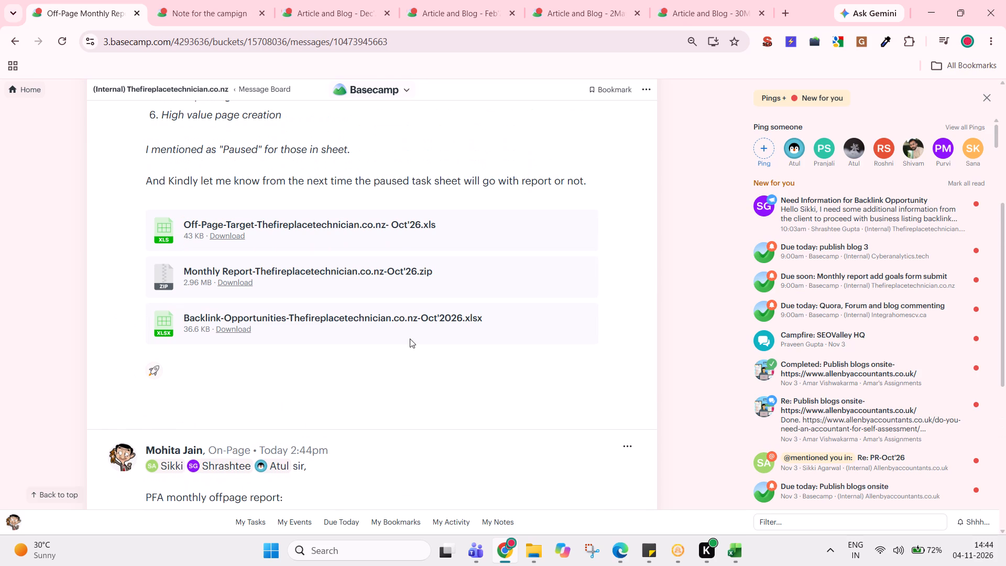
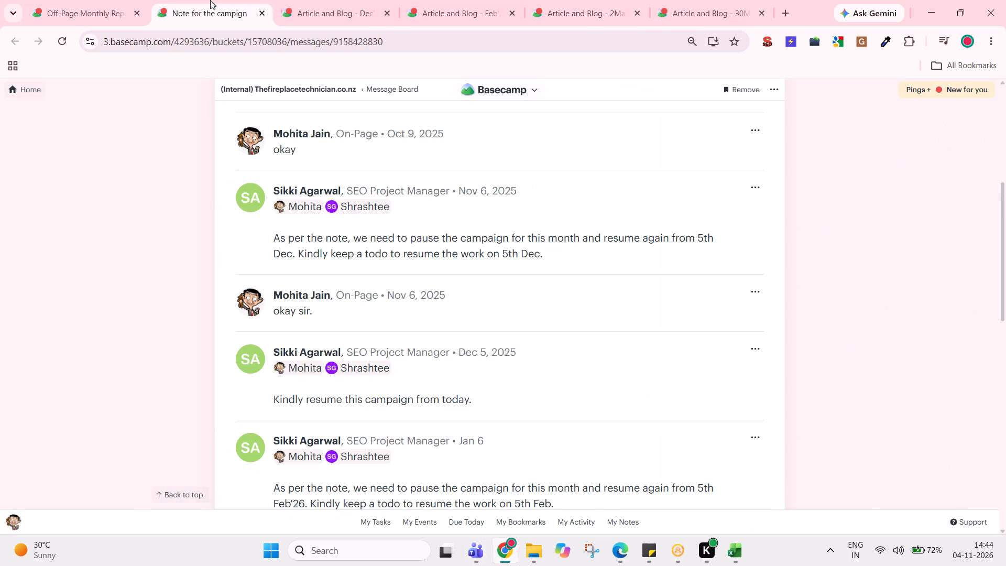
Leave the campaign note and go from the off-page monthly report thread to the Basecamp home page.
click(225, 267)
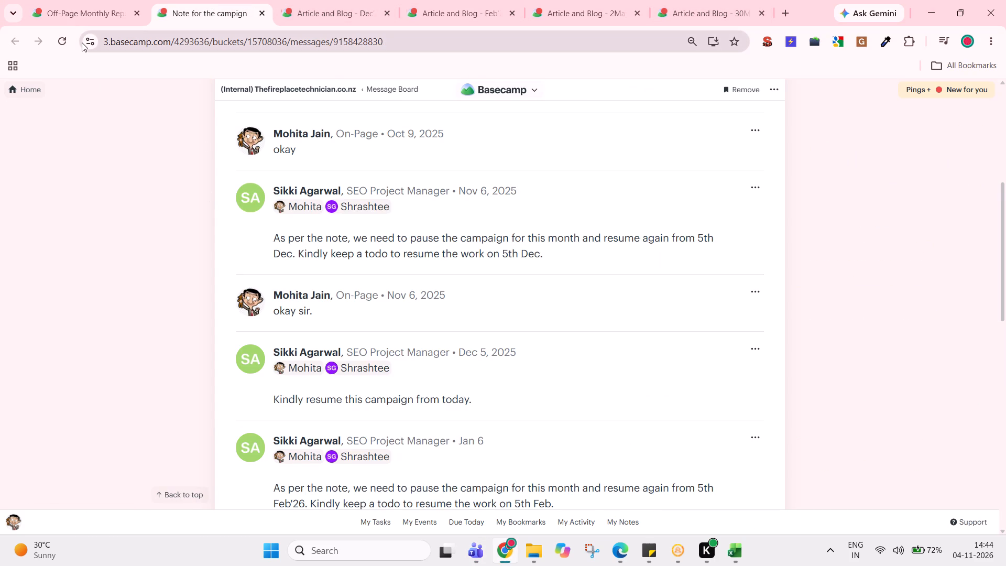
click(82, 42)
click(83, 0)
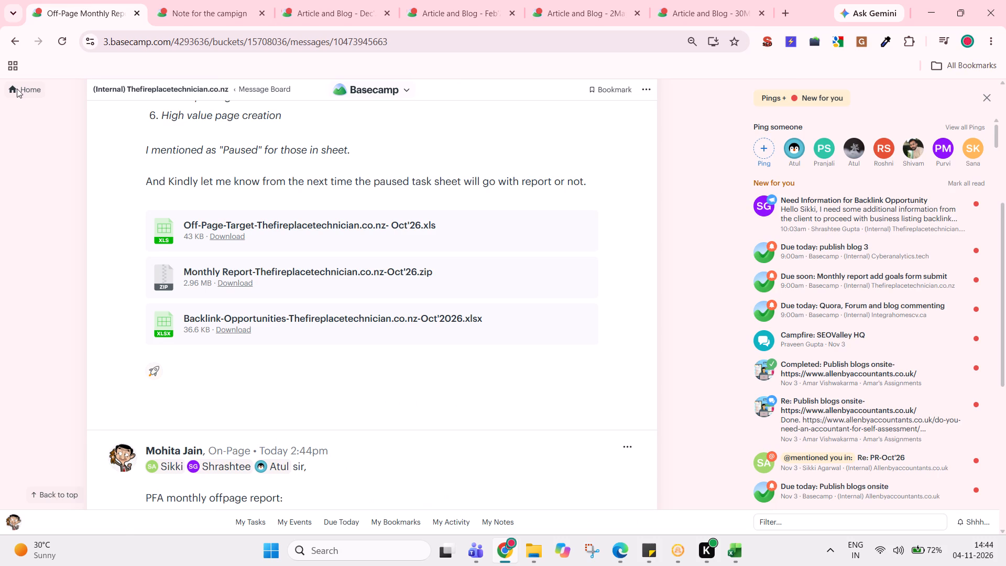
click(16, 91)
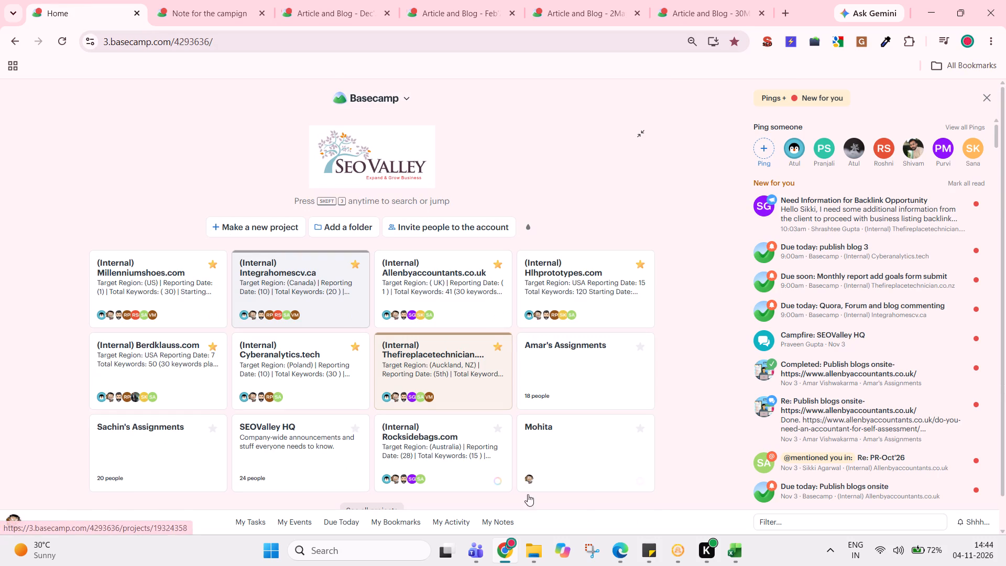
Switch to File Explorer and bring forward the open Oct'26 folder inside Thefireplacetechnician.co.nz's Monthly_Report folder.
click(530, 549)
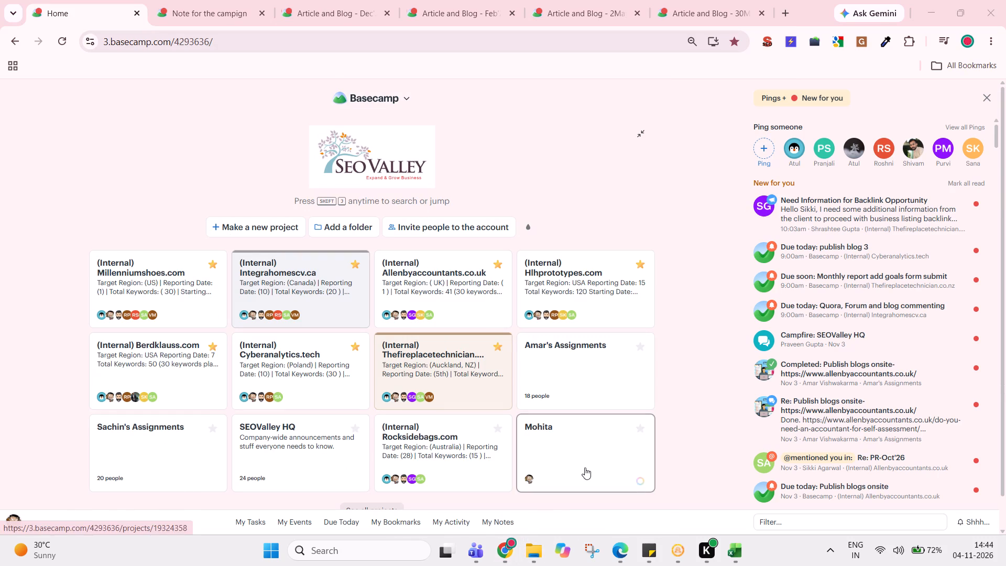
click(546, 546)
click(483, 488)
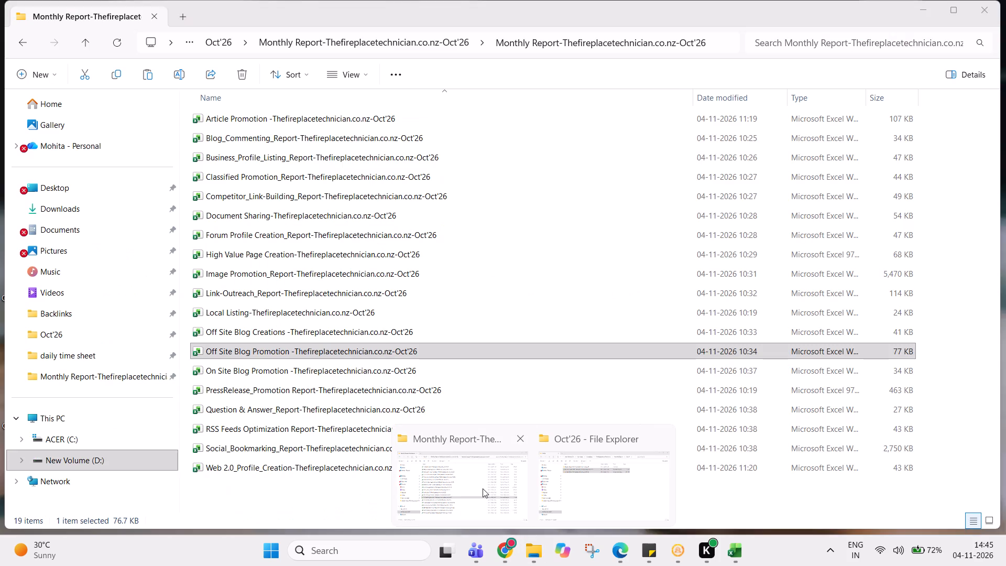
click(539, 548)
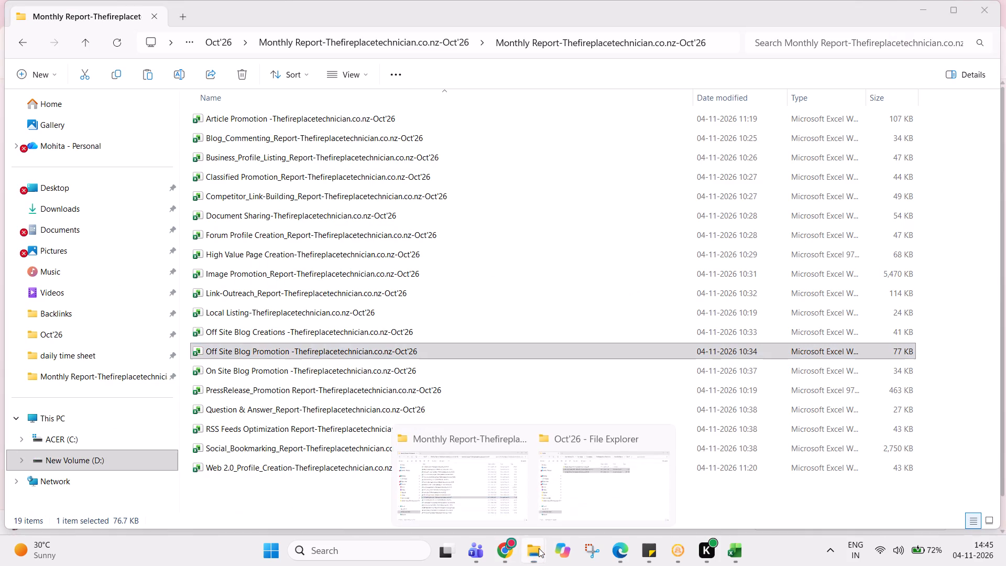
drag(539, 548, 574, 502)
click(574, 502)
click(561, 554)
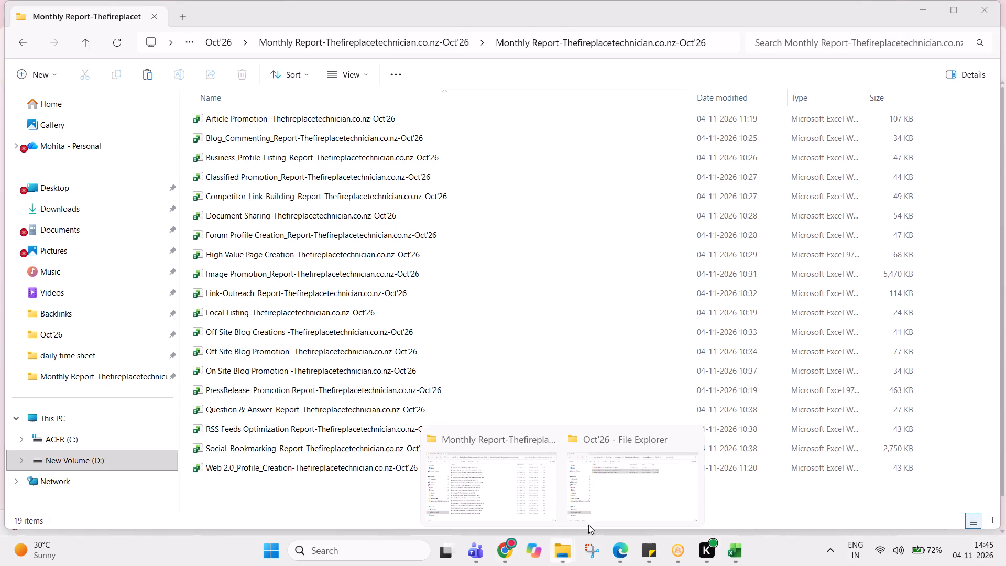
click(639, 470)
click(536, 350)
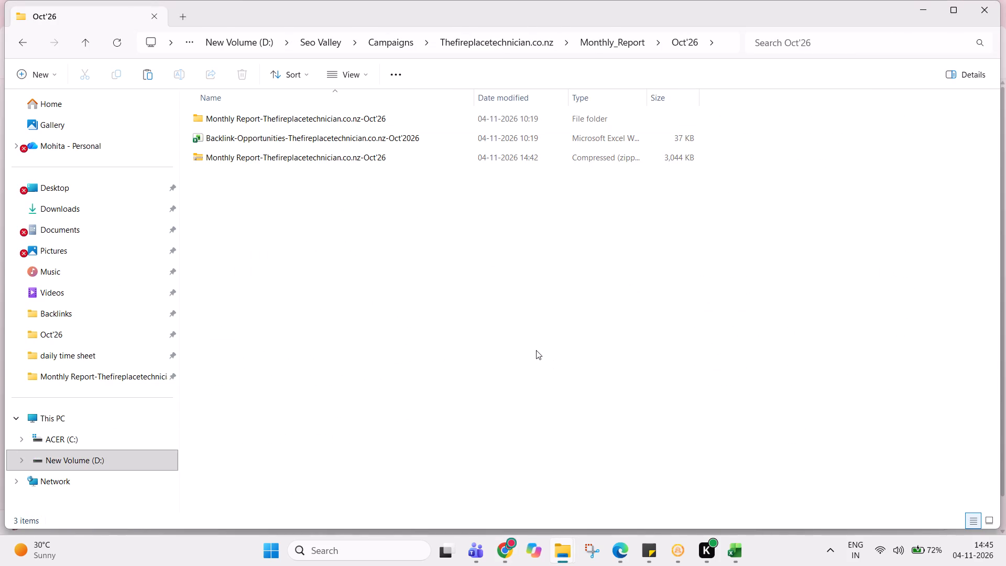
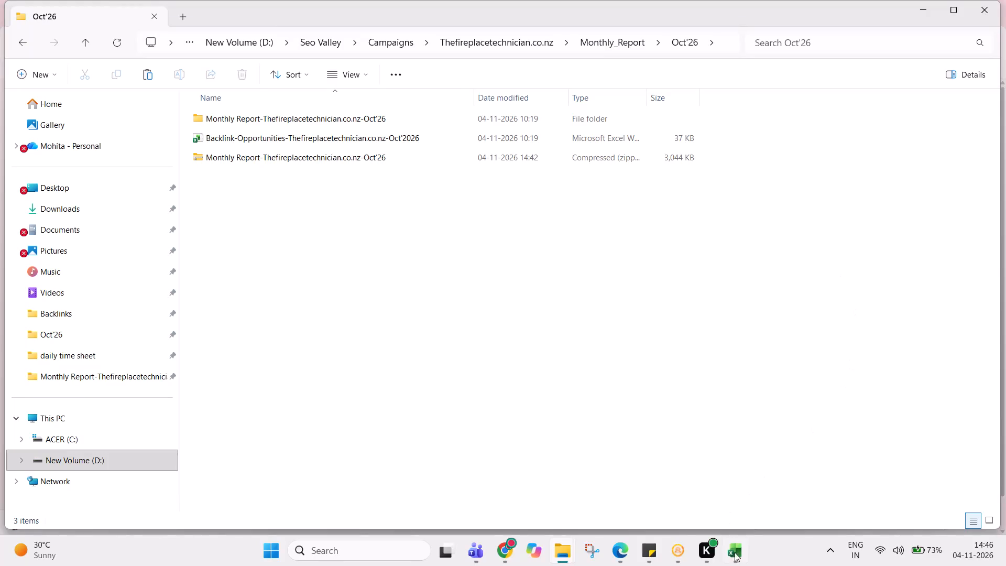
Switch to Excel and bring forward the open Daily Timesheet workbook for 04 November.
click(736, 561)
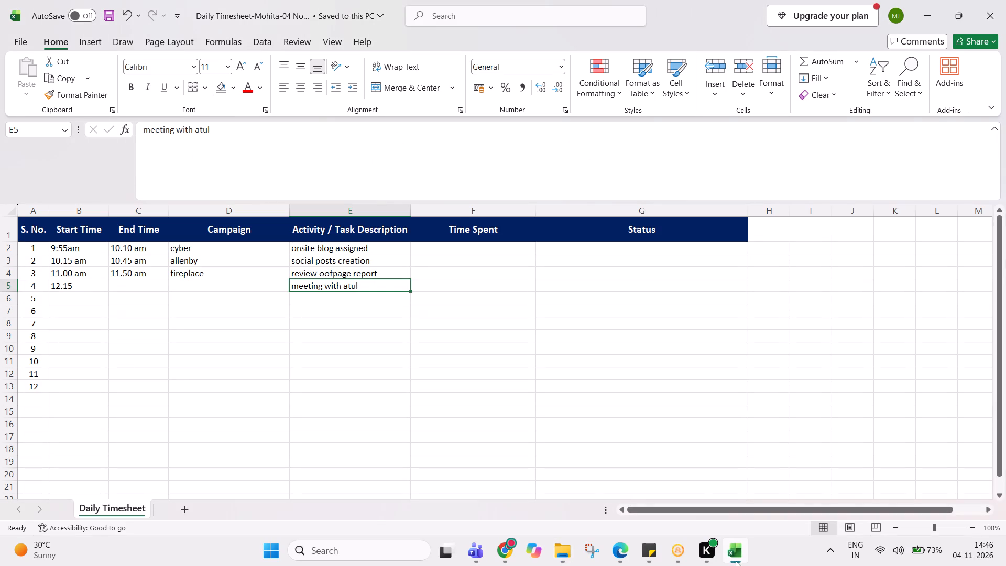